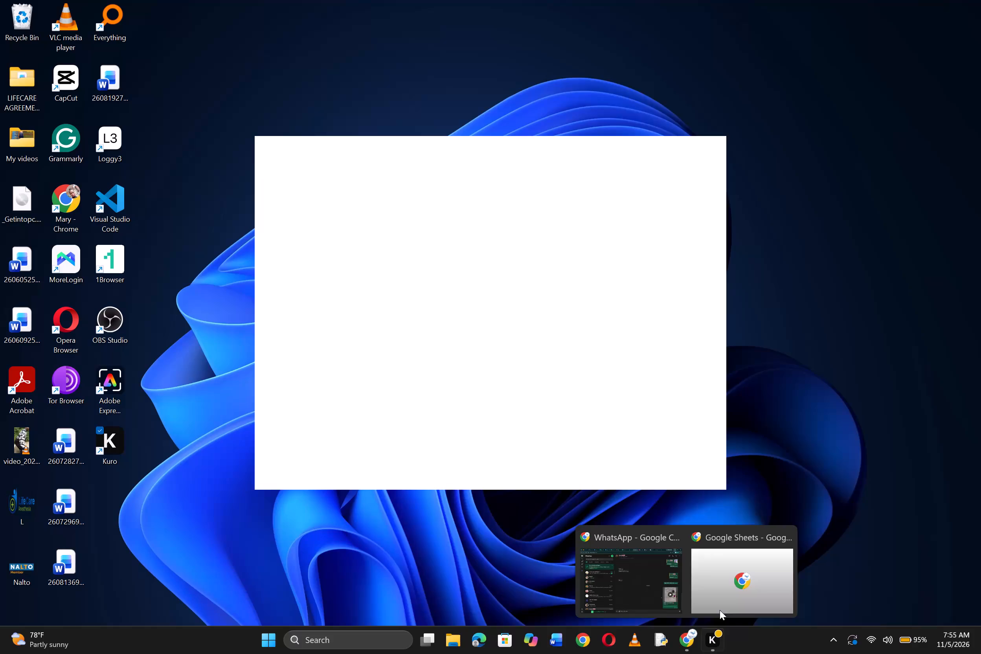
# Switch to the Chrome window with Google Sheets open.
pyautogui.click(732, 597)
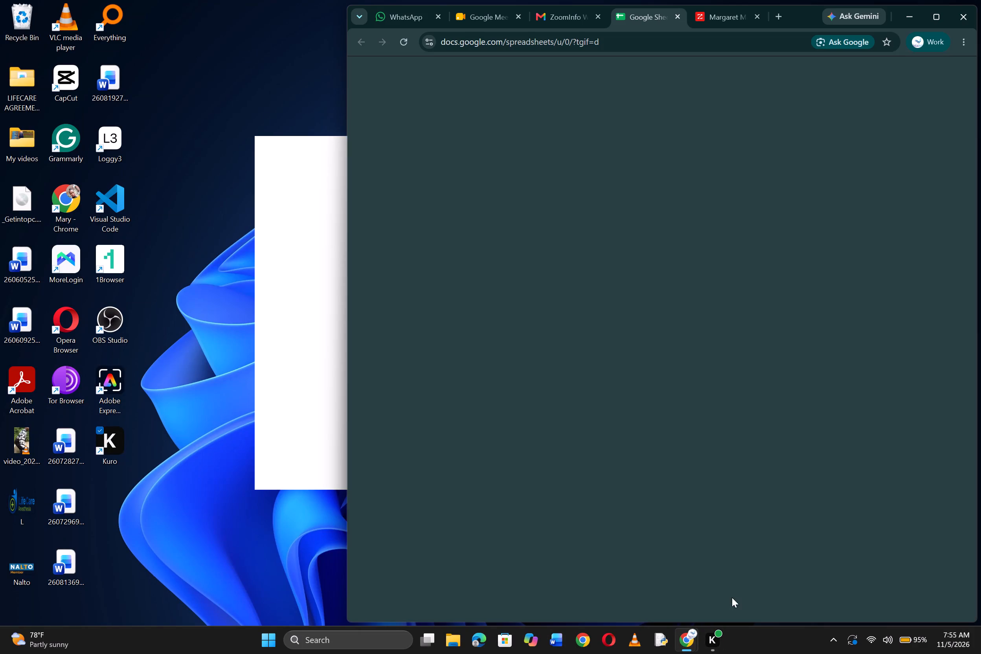
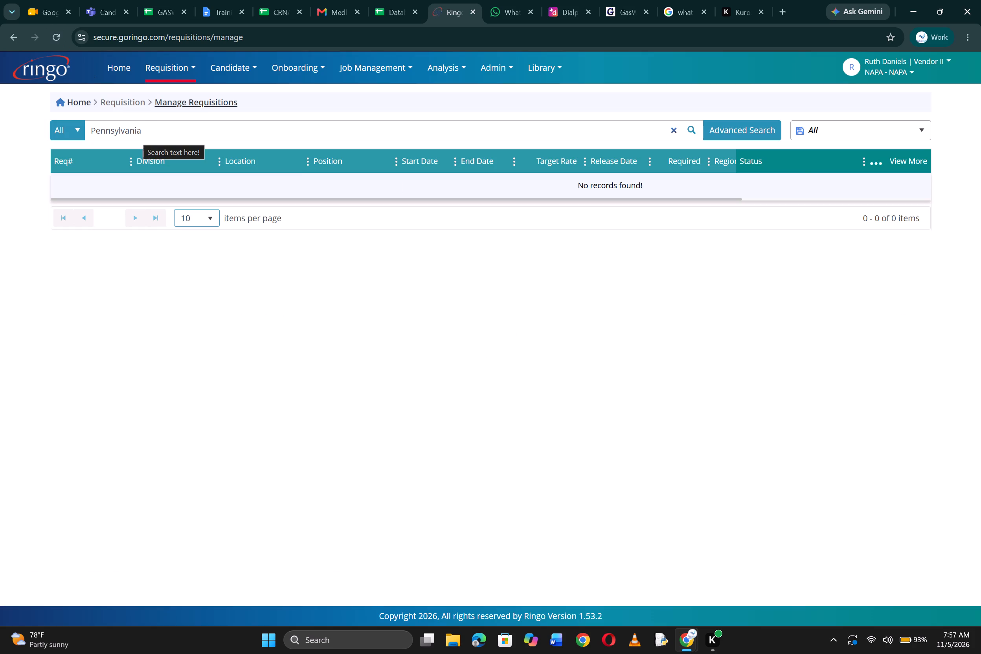
# Reload the requisitions page and search all requisitions for New York.
pyautogui.click(53, 35)
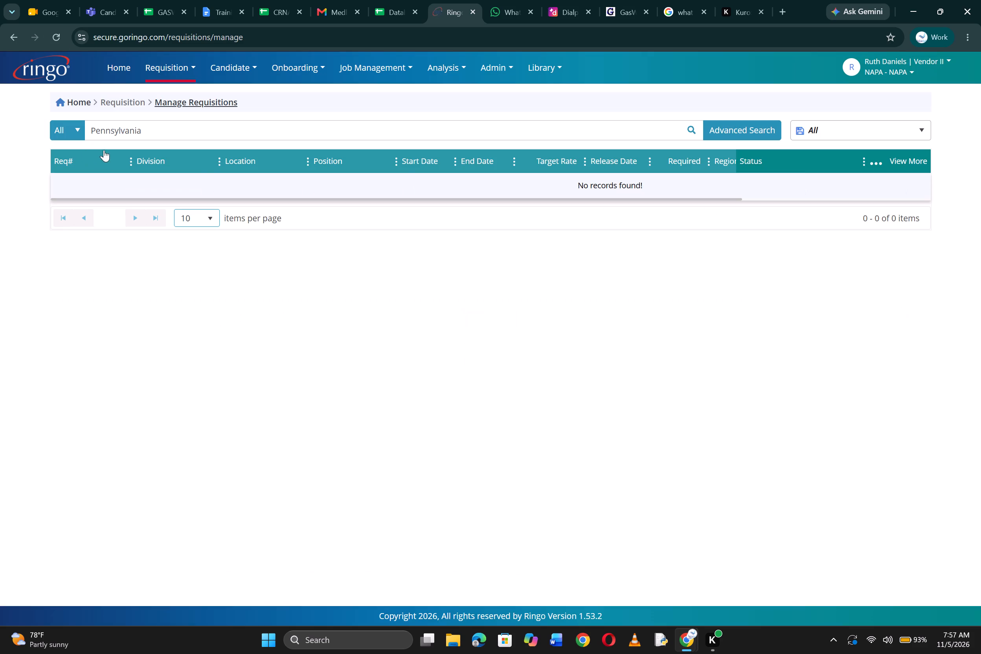
pyautogui.click(143, 131)
pyautogui.press('BackSpace')
pyautogui.press('BackSpace')
pyautogui.press('BackSpace')
pyautogui.press('BackSpace')
pyautogui.press('BackSpace')
pyautogui.press('BackSpace')
pyautogui.press('BackSpace')
pyautogui.press('BackSpace')
pyautogui.press('BackSpace')
pyautogui.press('BackSpace')
pyautogui.press('BackSpace')
pyautogui.press('BackSpace')
pyautogui.press('BackSpace')
pyautogui.press('BackSpace')
pyautogui.press('BackSpace')
pyautogui.press('BackSpace')
pyautogui.press('BackSpace')
pyautogui.press('BackSpace')
pyautogui.press('BackSpace')
pyautogui.press('BackSpace')
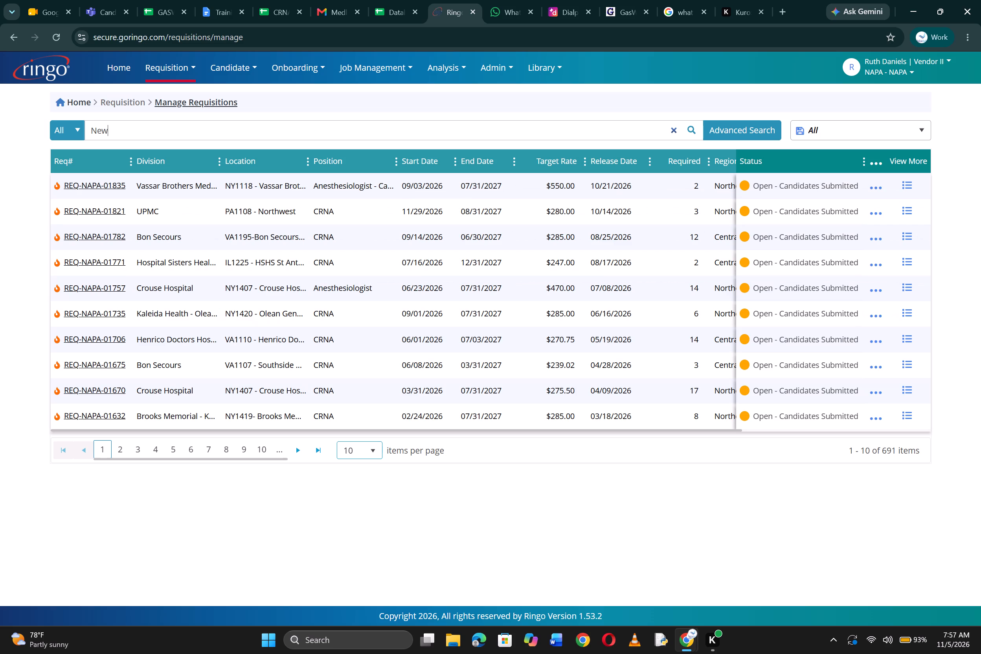
pyautogui.write('ork')
pyautogui.press('space')
pyautogui.click(692, 130)
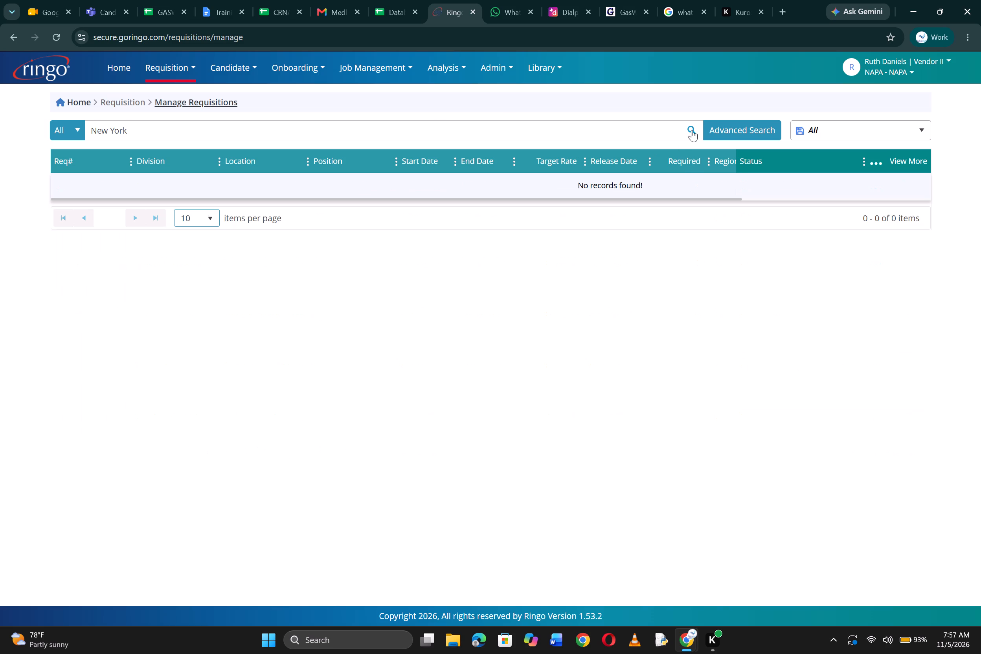
pyautogui.click(692, 130)
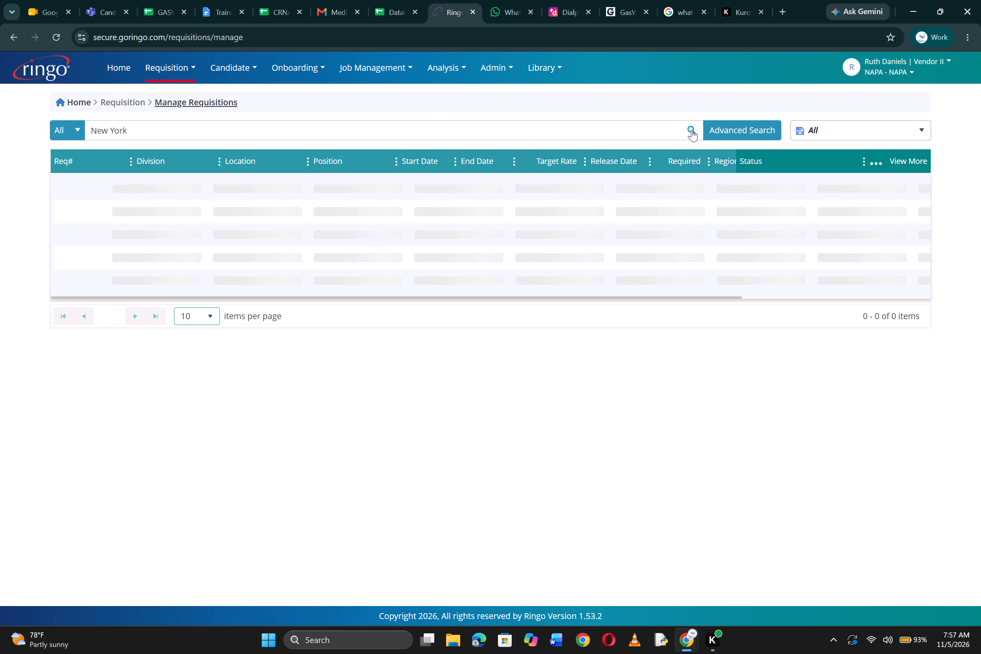
pyautogui.click(692, 130)
pyautogui.doubleClick(692, 130)
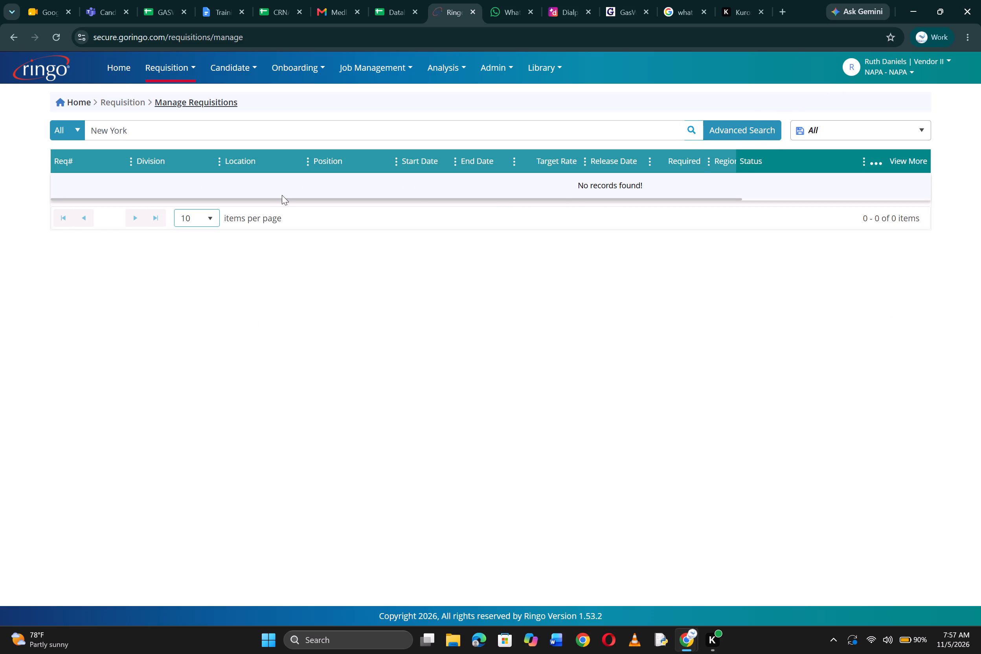
# Replace the search term with Virginia and search all requisitions for it.
pyautogui.click(127, 129)
pyautogui.press('BackSpace')
pyautogui.press('BackSpace')
pyautogui.press('BackSpace')
pyautogui.press('BackSpace')
pyautogui.press('BackSpace')
pyautogui.press('BackSpace')
pyautogui.press('BackSpace')
pyautogui.press('BackSpace')
pyautogui.press('BackSpace')
pyautogui.press('BackSpace')
pyautogui.press('BackSpace')
pyautogui.press('BackSpace')
pyautogui.press('BackSpace')
pyautogui.press('BackSpace')
pyautogui.press('BackSpace')
pyautogui.press('v')
pyautogui.press('BackSpace')
pyautogui.write('a')
pyautogui.press('space')
pyautogui.click(695, 131)
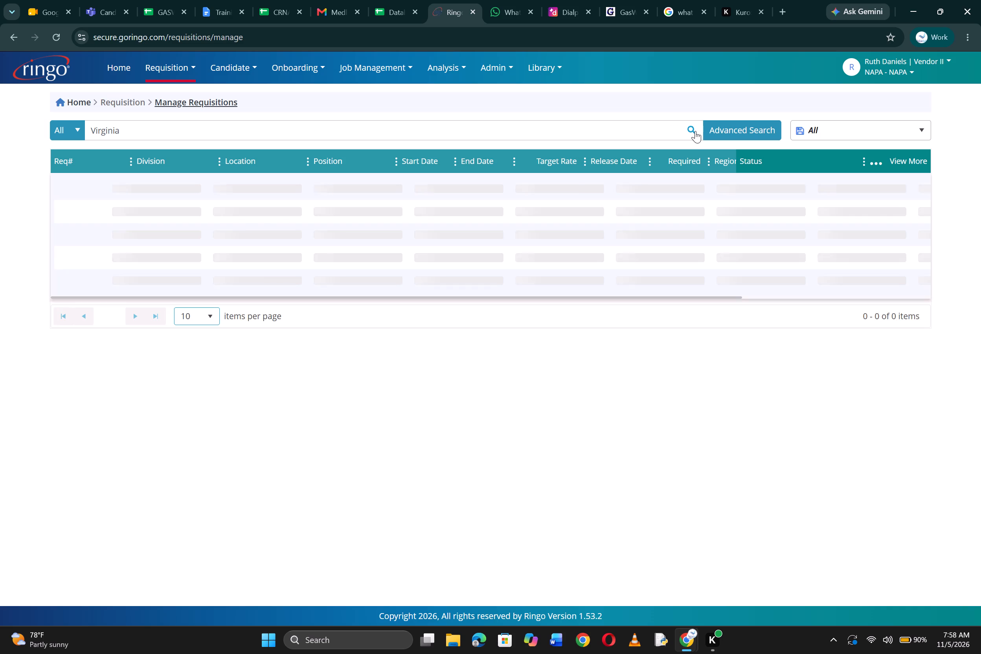
pyautogui.click(695, 131)
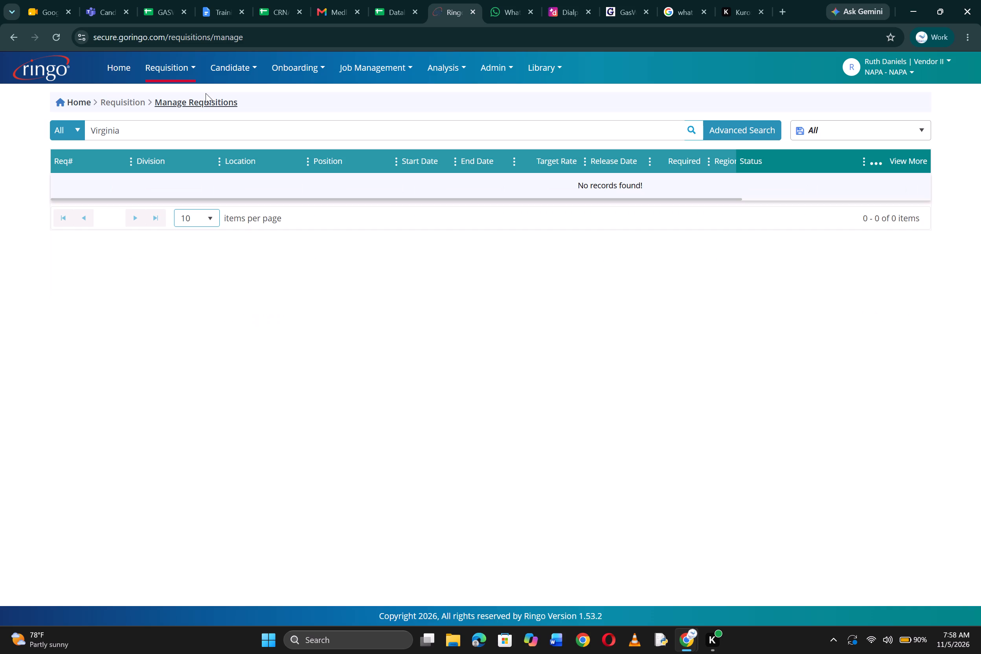
# Reload the requisitions page and rerun the Virginia search.
pyautogui.click(57, 39)
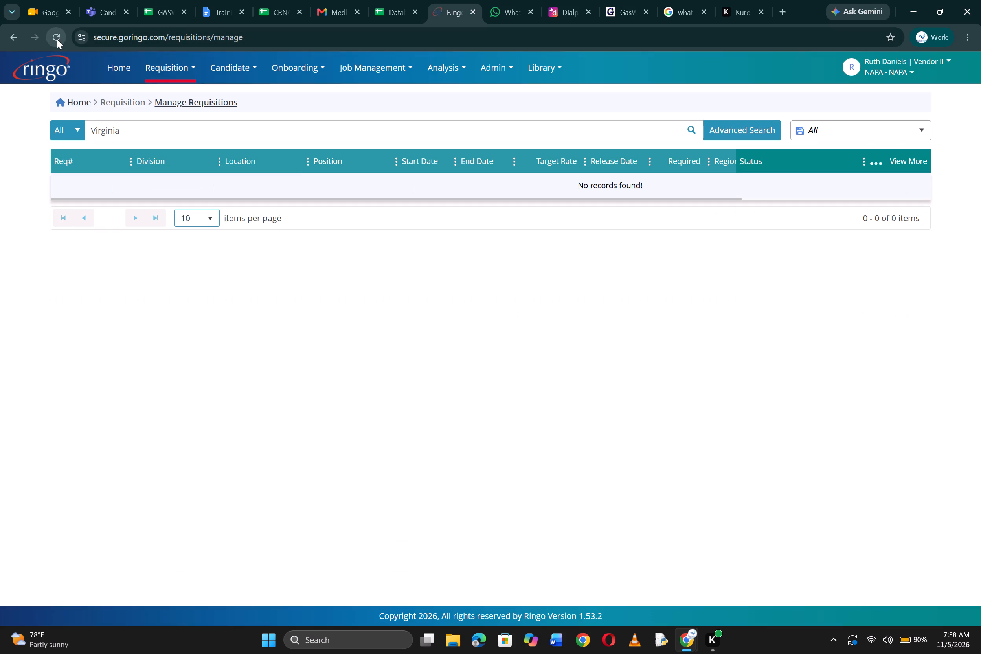
pyautogui.click(57, 39)
pyautogui.click(692, 130)
# Replace the search term with Olean and search all requisitions for it.
pyautogui.click(142, 133)
pyautogui.press('BackSpace')
pyautogui.press('BackSpace')
pyautogui.press('BackSpace')
pyautogui.press('BackSpace')
pyautogui.press('BackSpace')
pyautogui.press('BackSpace')
pyautogui.press('BackSpace')
pyautogui.press('BackSpace')
pyautogui.press('BackSpace')
pyautogui.press('BackSpace')
pyautogui.press('BackSpace')
pyautogui.press('BackSpace')
pyautogui.press('BackSpace')
pyautogui.press('BackSpace')
pyautogui.press('BackSpace')
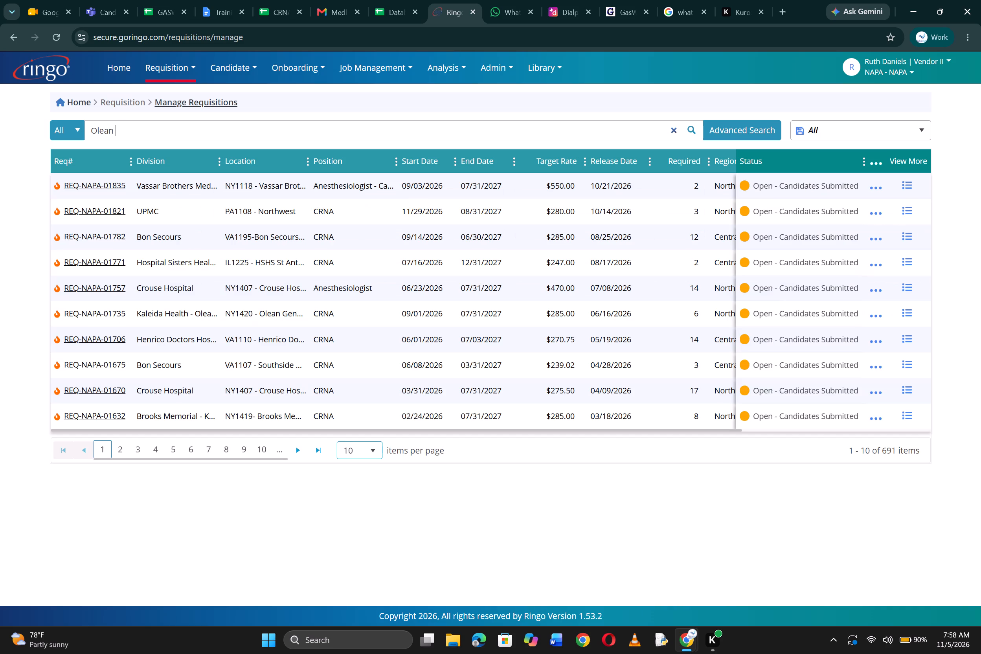
pyautogui.click(691, 128)
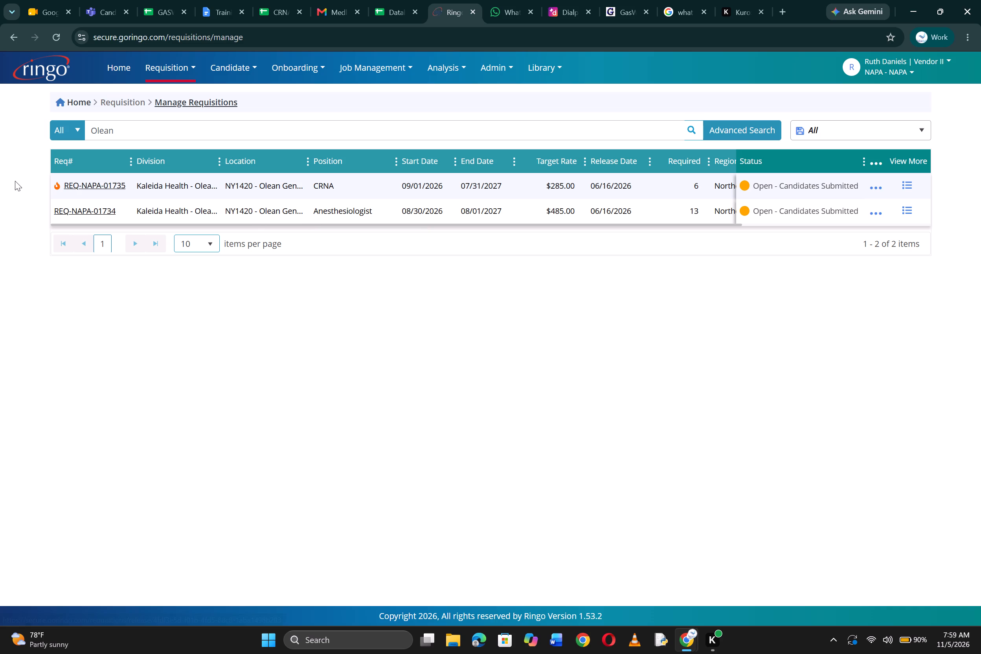
# Clear the Olean search term to list all requisitions again.
pyautogui.click(118, 134)
pyautogui.press('BackSpace')
pyautogui.press('BackSpace')
pyautogui.press('BackSpace')
pyautogui.press('BackSpace')
pyautogui.press('BackSpace')
pyautogui.press('BackSpace')
pyautogui.press('BackSpace')
pyautogui.press('BackSpace')
pyautogui.press('BackSpace')
pyautogui.press('BackSpace')
pyautogui.press('BackSpace')
pyautogui.press('BackSpace')
pyautogui.press('BackSpace')
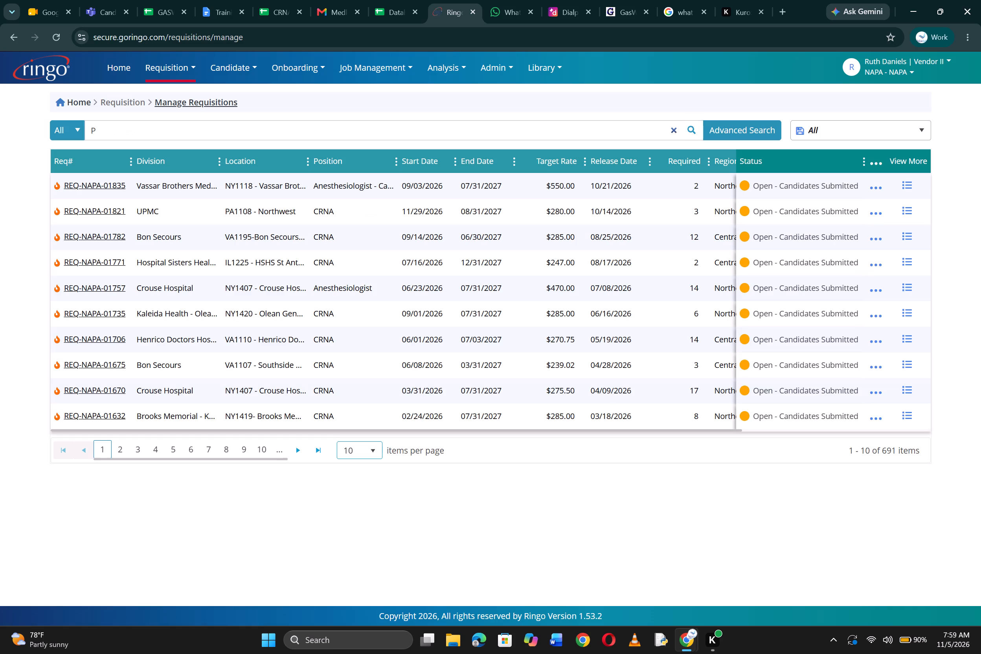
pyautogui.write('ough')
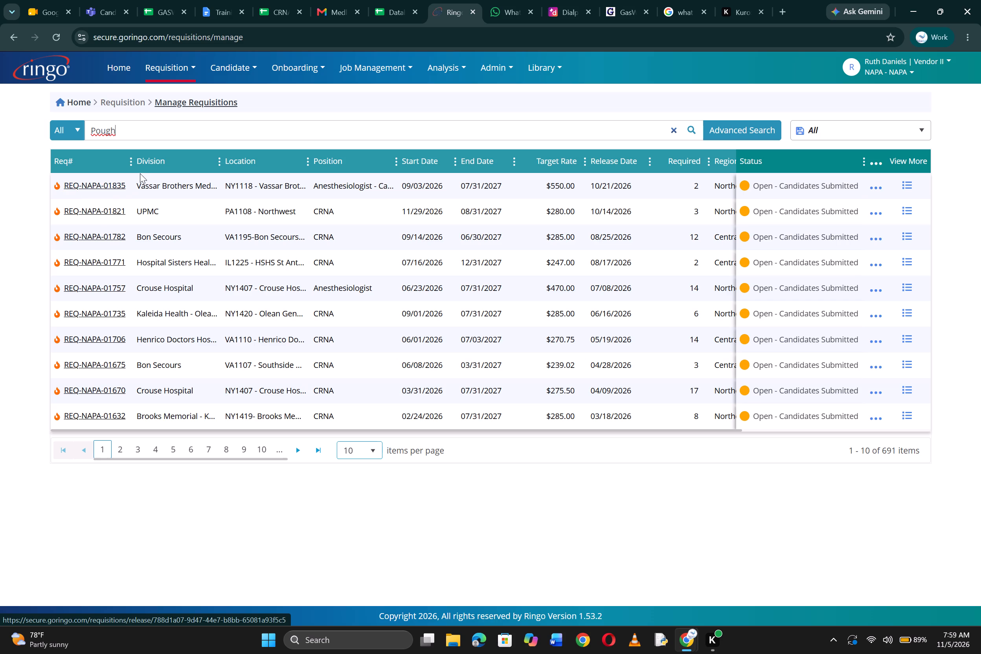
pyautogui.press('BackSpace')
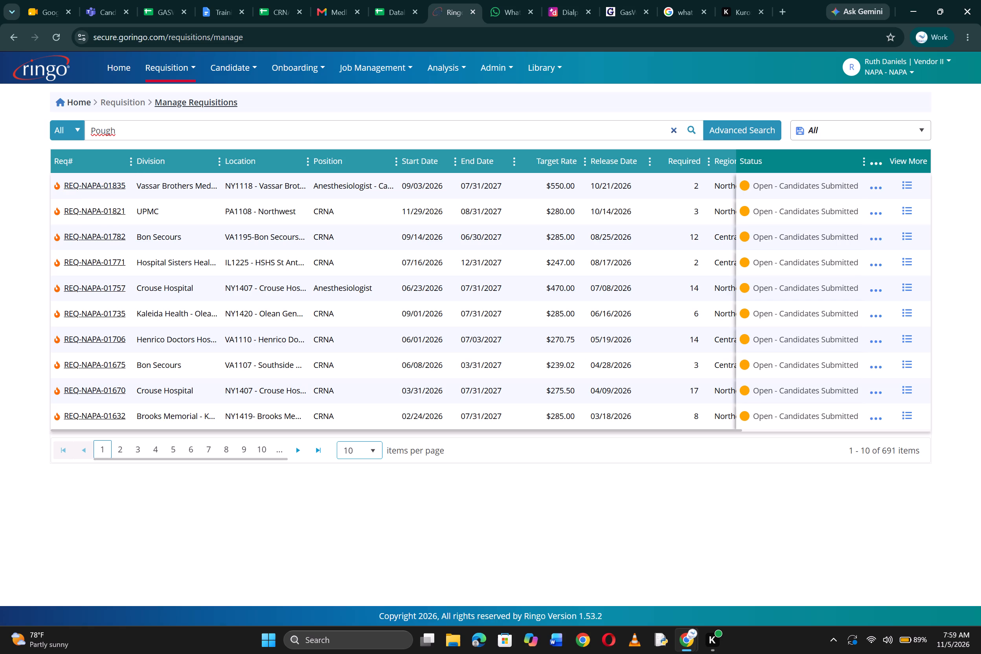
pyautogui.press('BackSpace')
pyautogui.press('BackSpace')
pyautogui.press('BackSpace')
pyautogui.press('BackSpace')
# View requisition REQ-NAPA-01835 with its position details expanded, and return to the requisitions list.
pyautogui.click(88, 180)
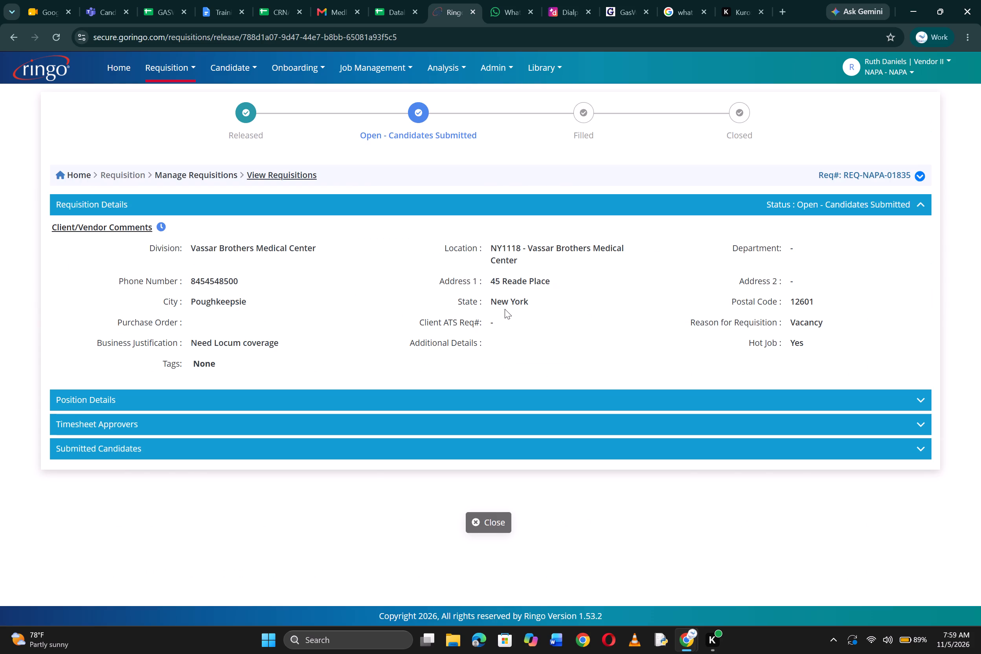
pyautogui.click(139, 399)
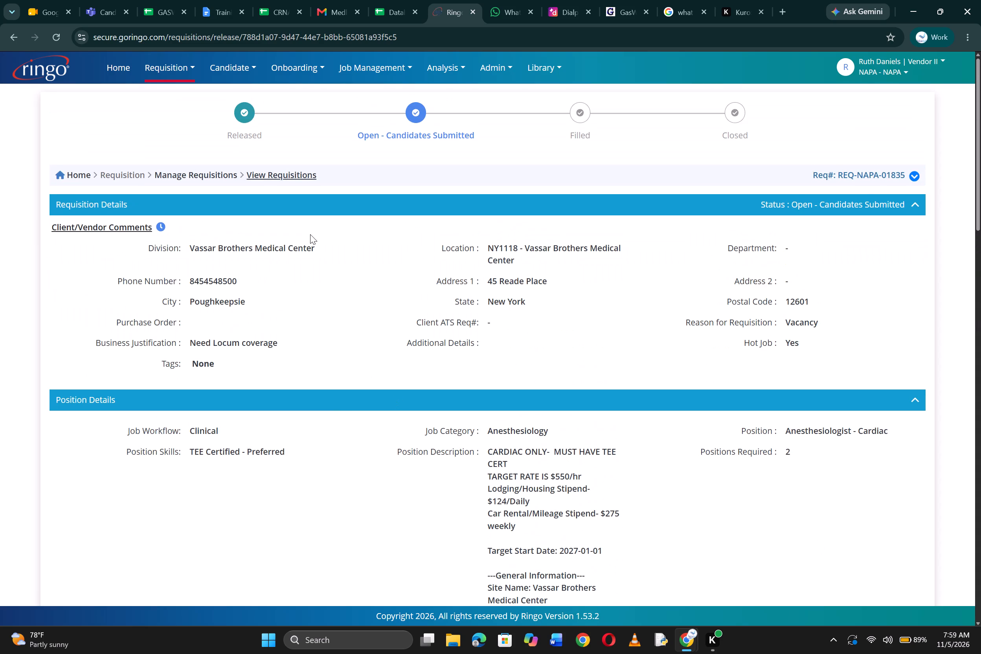
pyautogui.click(14, 40)
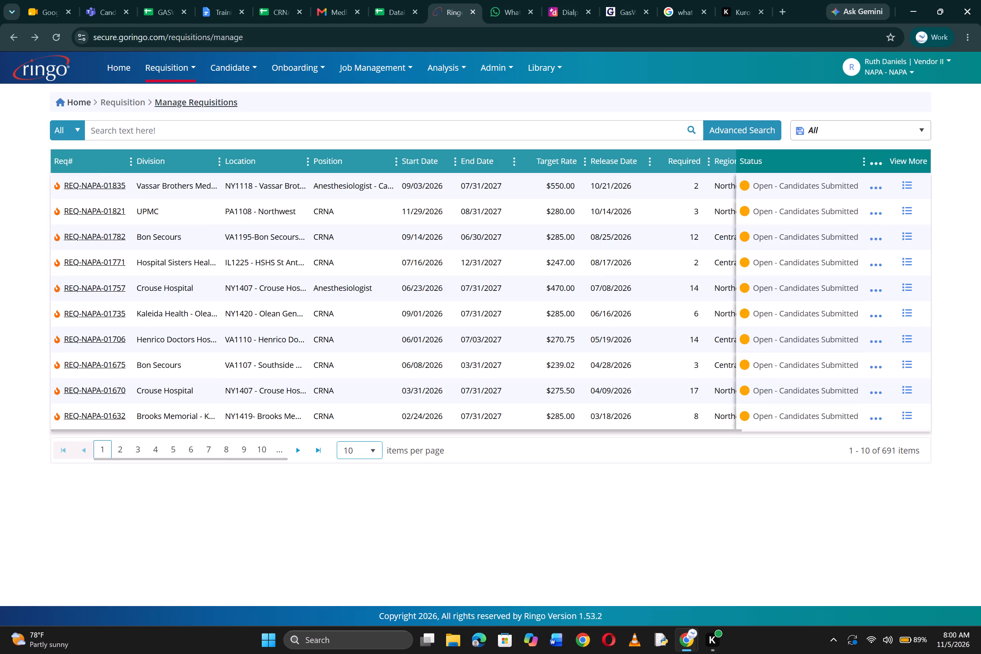
# View the requisition details of REQ-NAPA-01821 and return to the requisitions list.
pyautogui.click(93, 209)
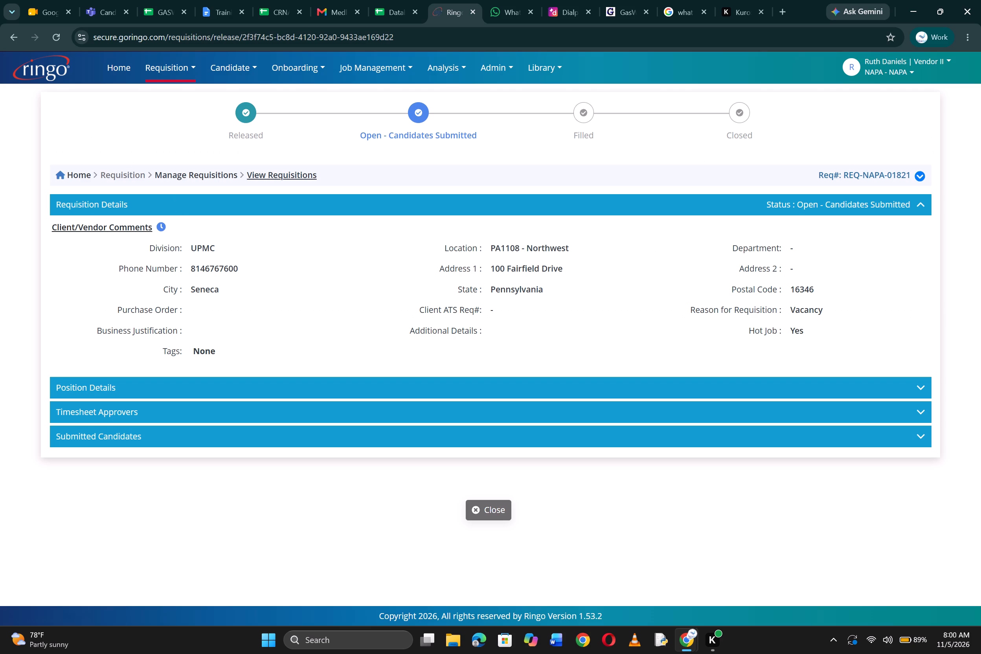
pyautogui.click(13, 34)
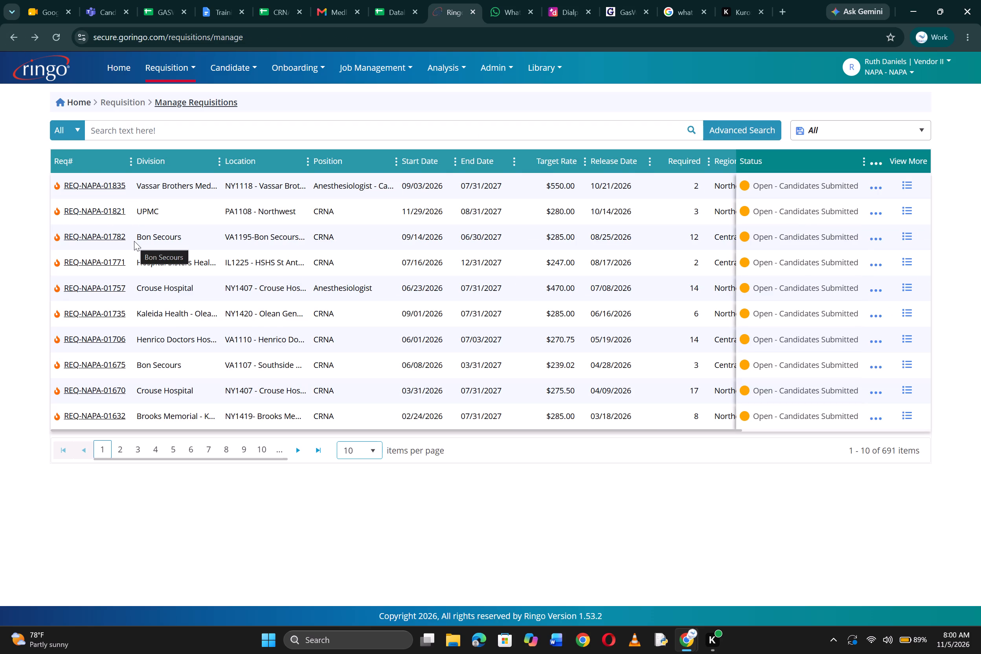
# Search all requisitions for the city Poughkeepsie.
pyautogui.click(108, 132)
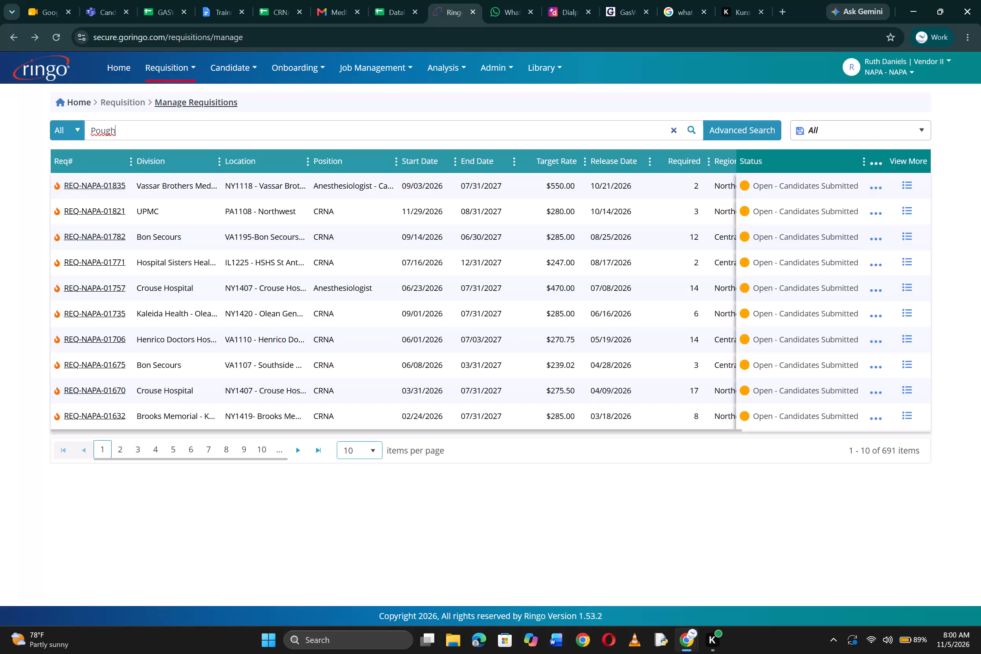
pyautogui.write('kiep')
pyautogui.press('BackSpace')
pyautogui.press('BackSpace')
pyautogui.press('BackSpace')
pyautogui.press('BackSpace')
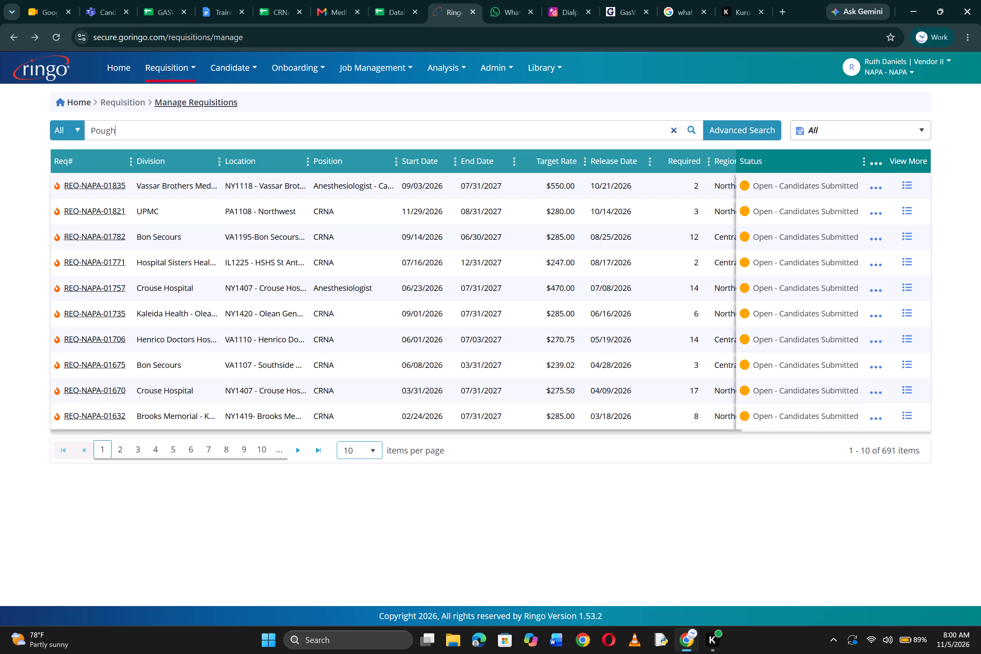
pyautogui.write('keepsie')
pyautogui.press('space')
pyautogui.click(693, 131)
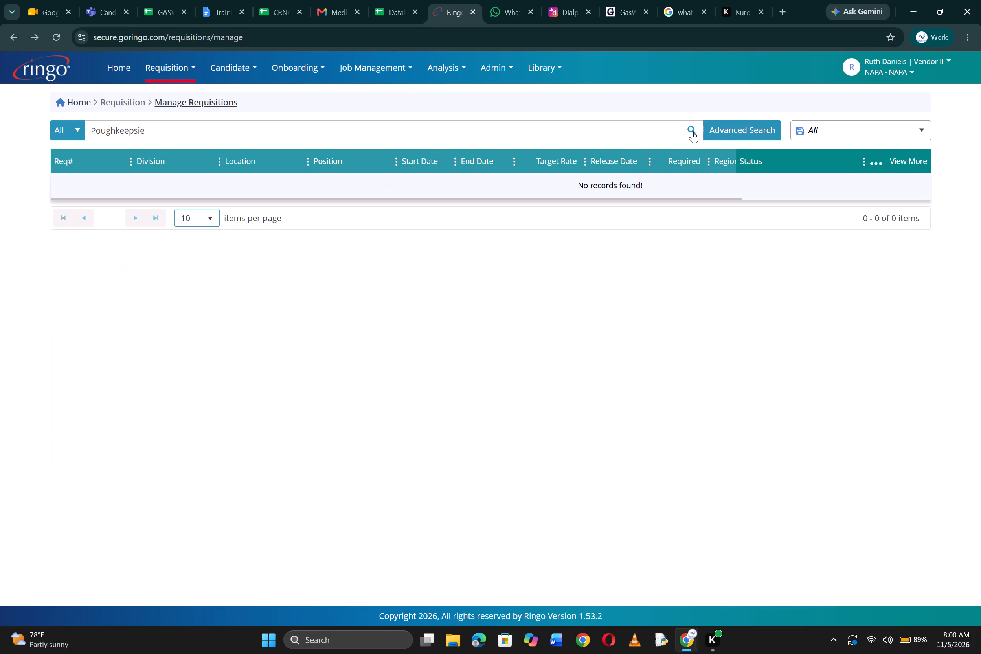
pyautogui.doubleClick(693, 131)
pyautogui.doubleClick(693, 131)
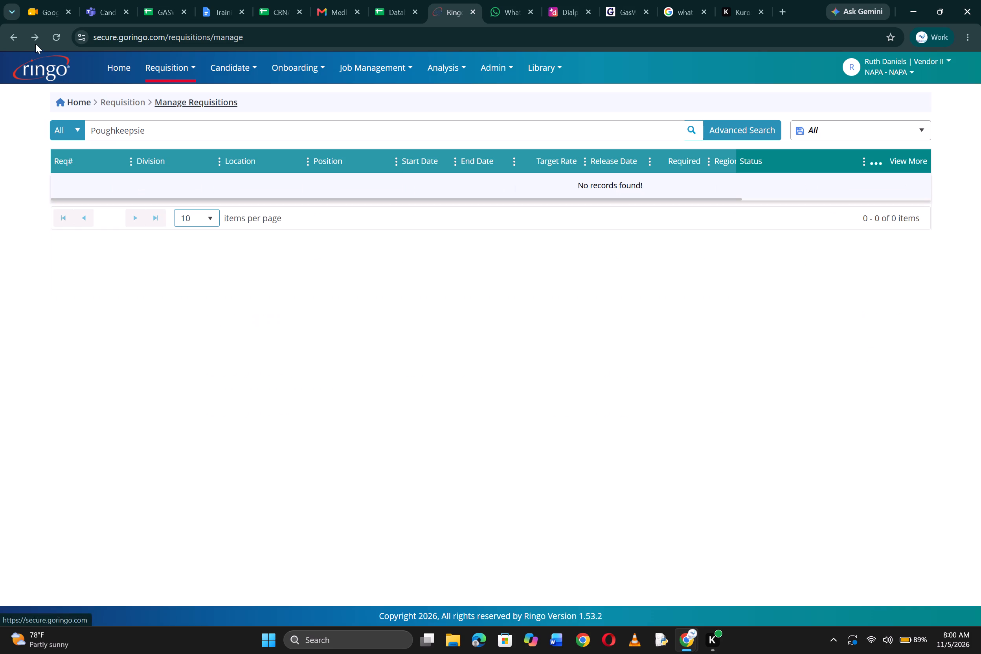
# Reload the requisitions page and rerun the Poughkeepsie search.
pyautogui.click(55, 39)
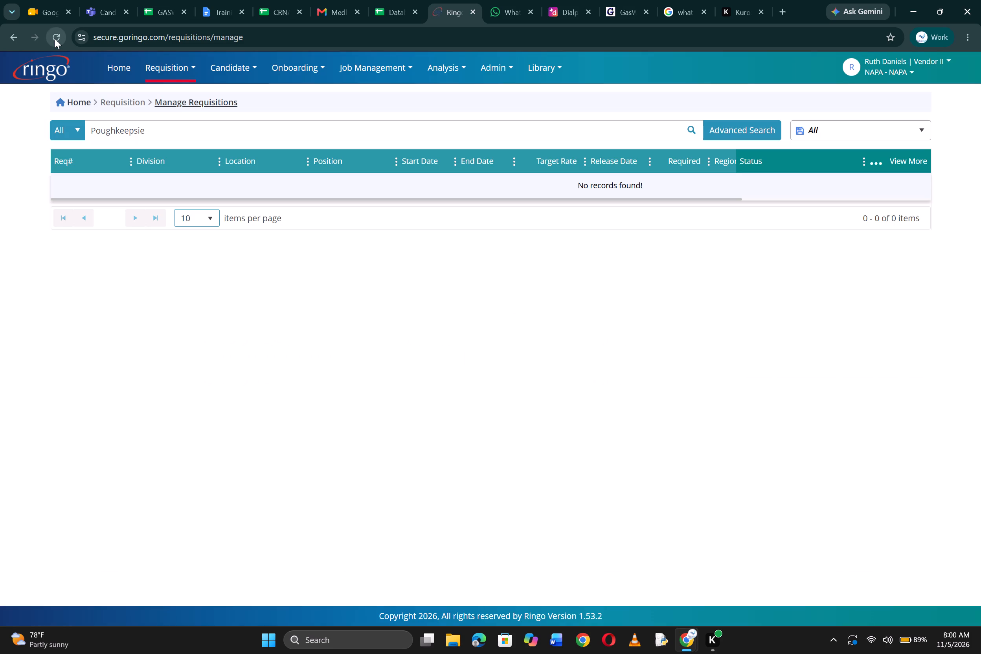
pyautogui.click(157, 132)
pyautogui.click(694, 130)
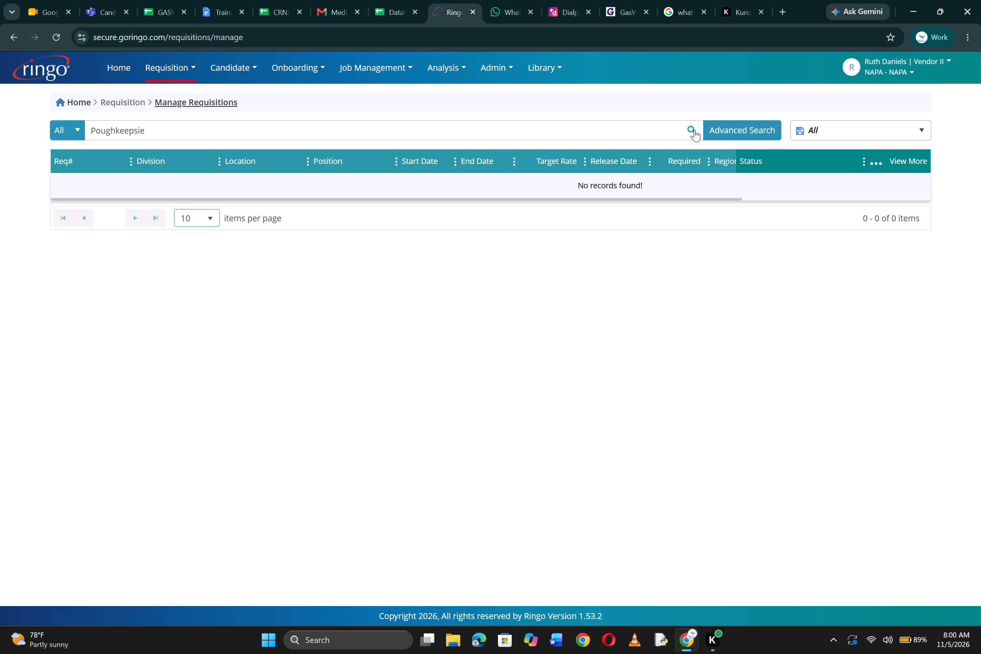
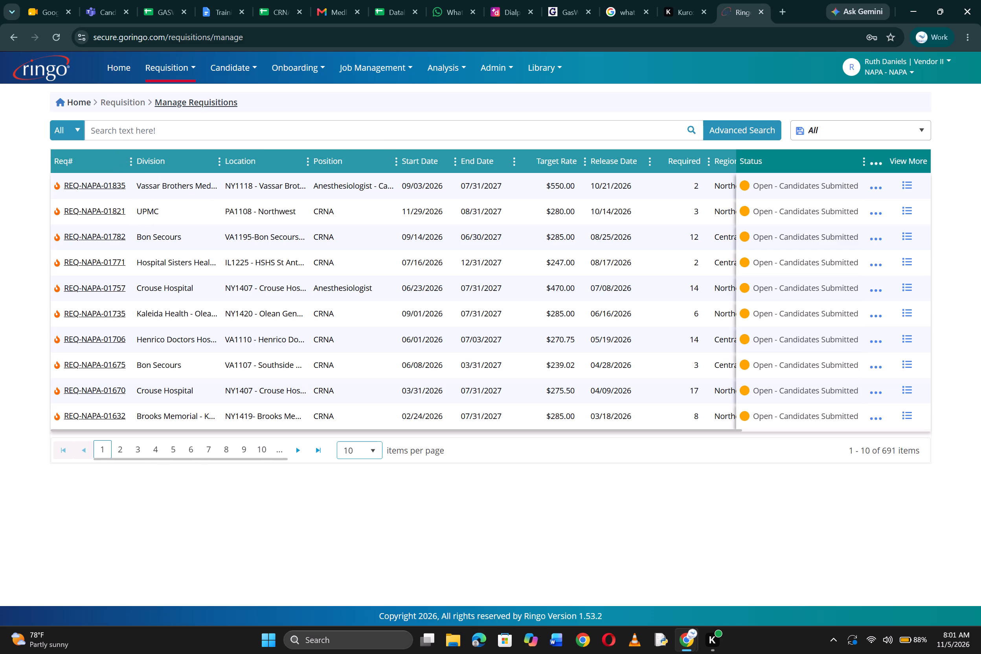
# Search the requisitions list for New York.
pyautogui.press('BackSpace')
pyautogui.press('BackSpace')
pyautogui.press('BackSpace')
pyautogui.press('n')
pyautogui.write('ew')
pyautogui.press('space')
pyautogui.write('ork')
pyautogui.press('space')
pyautogui.click(691, 132)
pyautogui.click(691, 132)
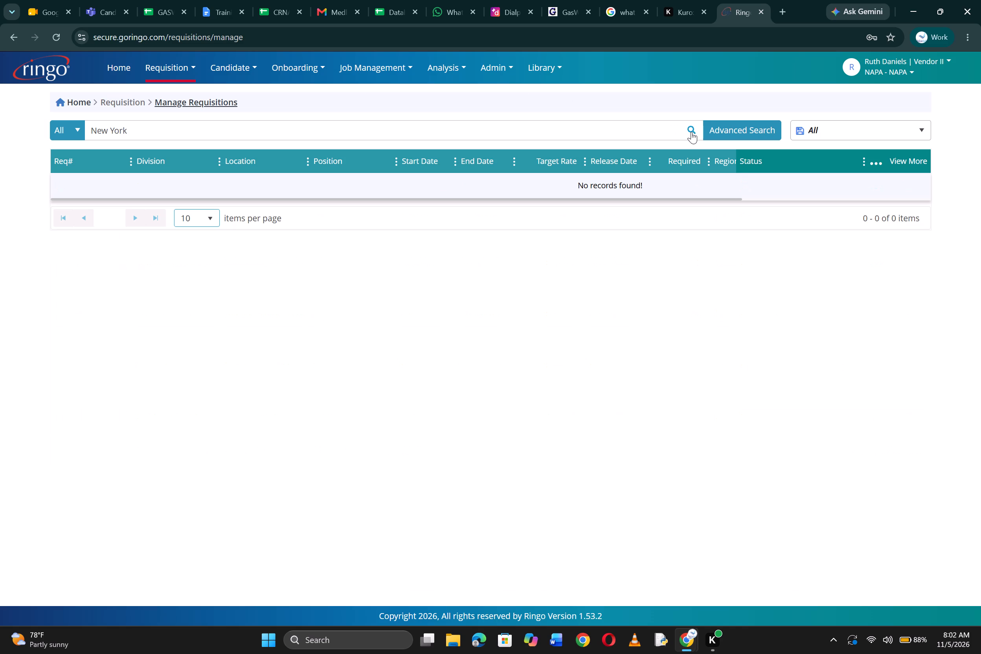
# Clear the New York search text and reload the Manage Requisitions page.
pyautogui.click(131, 128)
pyautogui.press('BackSpace')
pyautogui.press('BackSpace')
pyautogui.press('BackSpace')
pyautogui.press('BackSpace')
pyautogui.press('BackSpace')
pyautogui.press('BackSpace')
pyautogui.press('BackSpace')
pyautogui.press('BackSpace')
pyautogui.press('BackSpace')
pyautogui.press('BackSpace')
pyautogui.press('BackSpace')
pyautogui.press('BackSpace')
pyautogui.press('BackSpace')
pyautogui.press('BackSpace')
pyautogui.press('BackSpace')
pyautogui.press('BackSpace')
pyautogui.press('BackSpace')
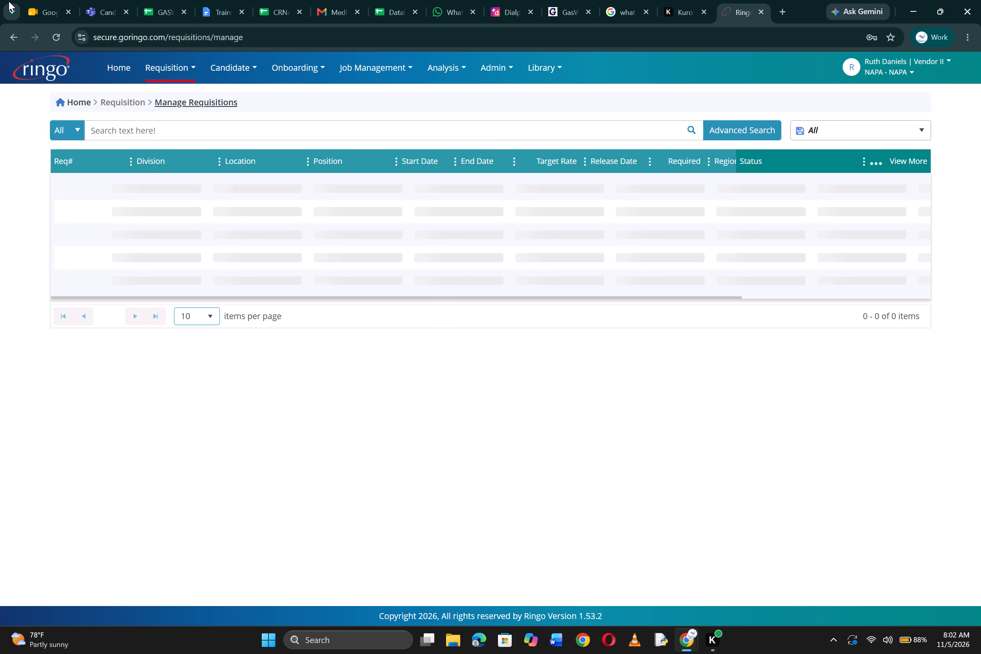
pyautogui.click(55, 36)
# Search the reloaded requisitions list for New York again.
pyautogui.click(100, 130)
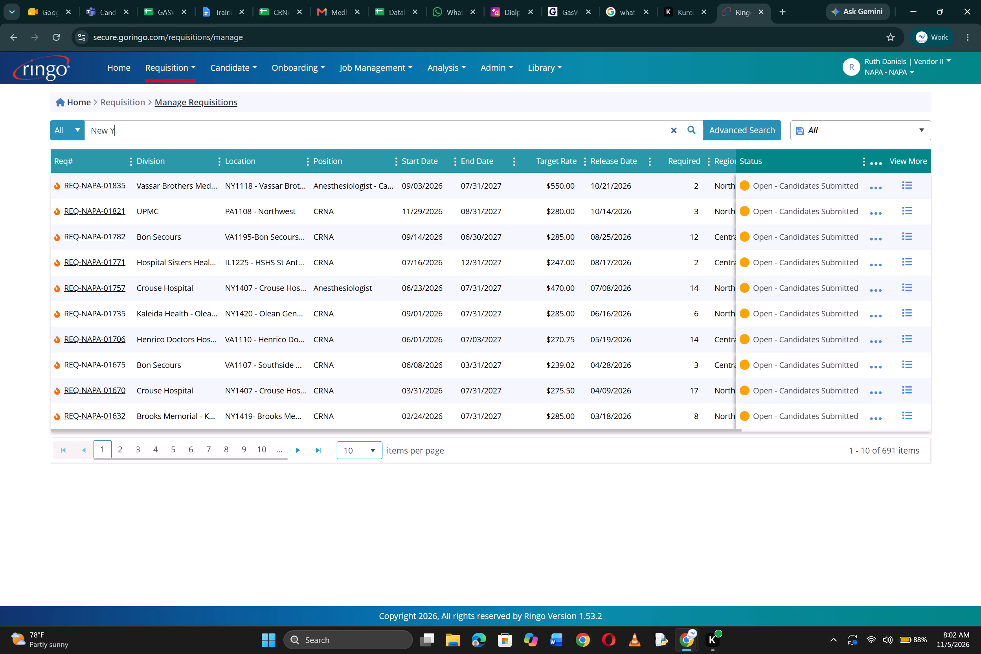
pyautogui.write('ork')
pyautogui.press('space')
pyautogui.click(694, 131)
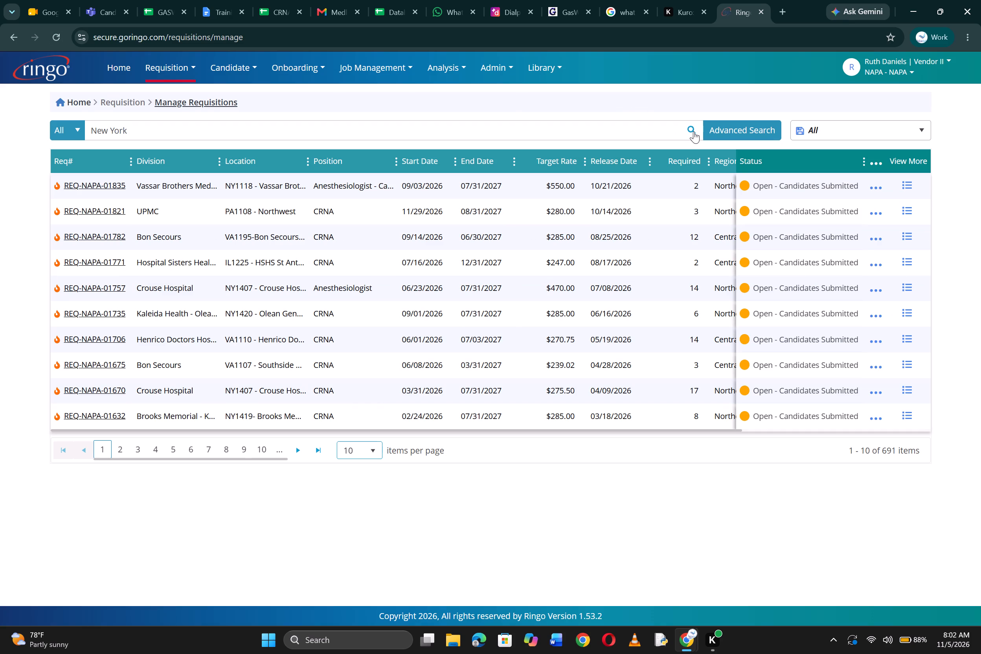
pyautogui.click(694, 131)
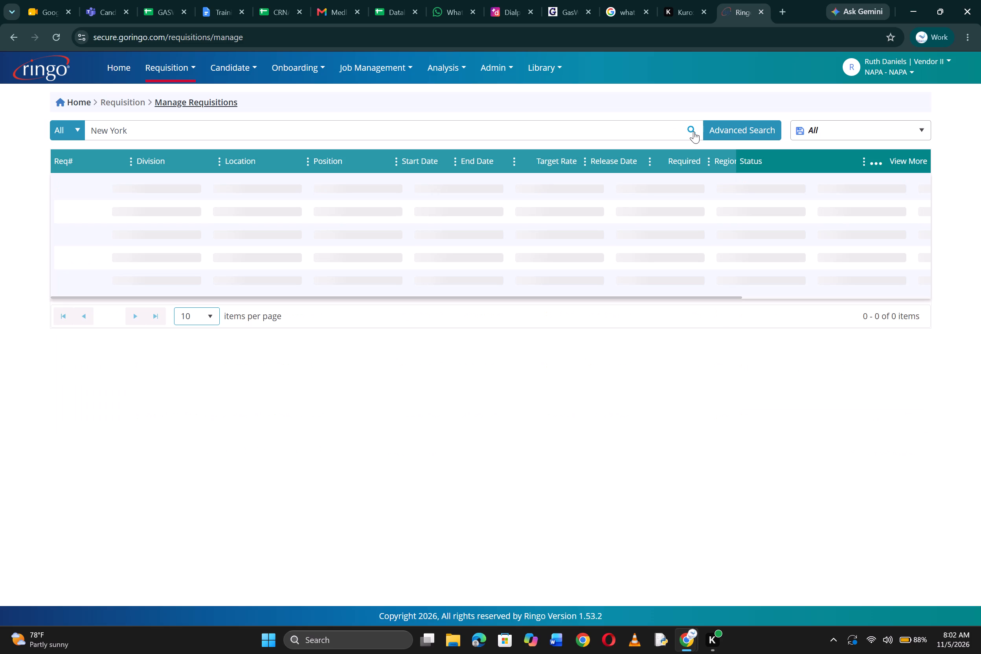
# Replace the New York search text with Olean and search the requisitions.
pyautogui.click(136, 130)
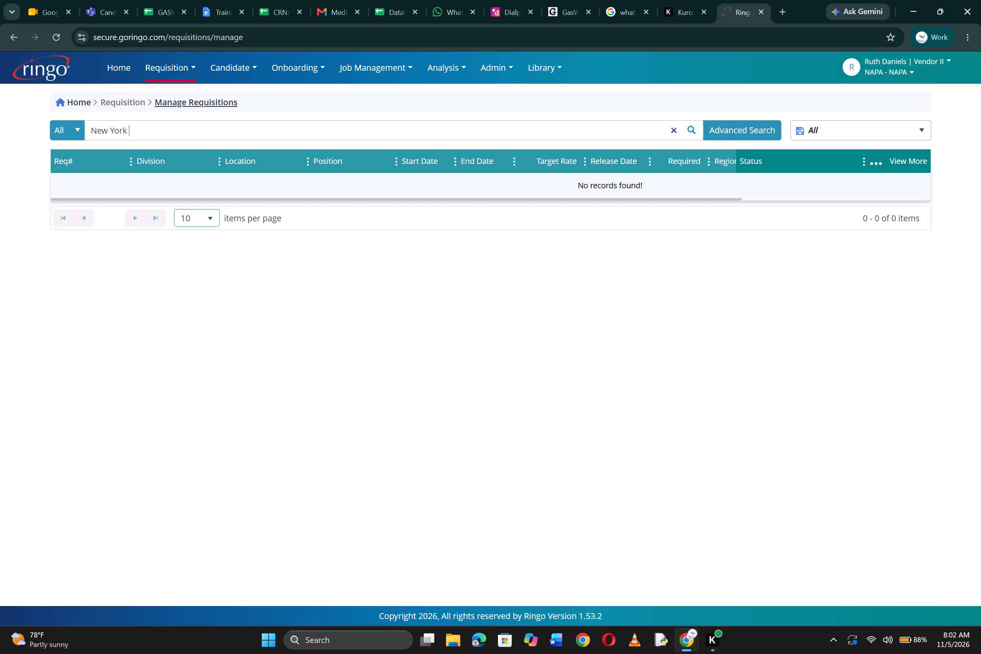
pyautogui.press('BackSpace')
pyautogui.press('BackSpace')
pyautogui.press('BackSpace')
pyautogui.press('BackSpace')
pyautogui.press('BackSpace')
pyautogui.press('BackSpace')
pyautogui.press('BackSpace')
pyautogui.press('BackSpace')
pyautogui.press('BackSpace')
pyautogui.press('BackSpace')
pyautogui.press('BackSpace')
pyautogui.press('BackSpace')
pyautogui.press('BackSpace')
pyautogui.press('BackSpace')
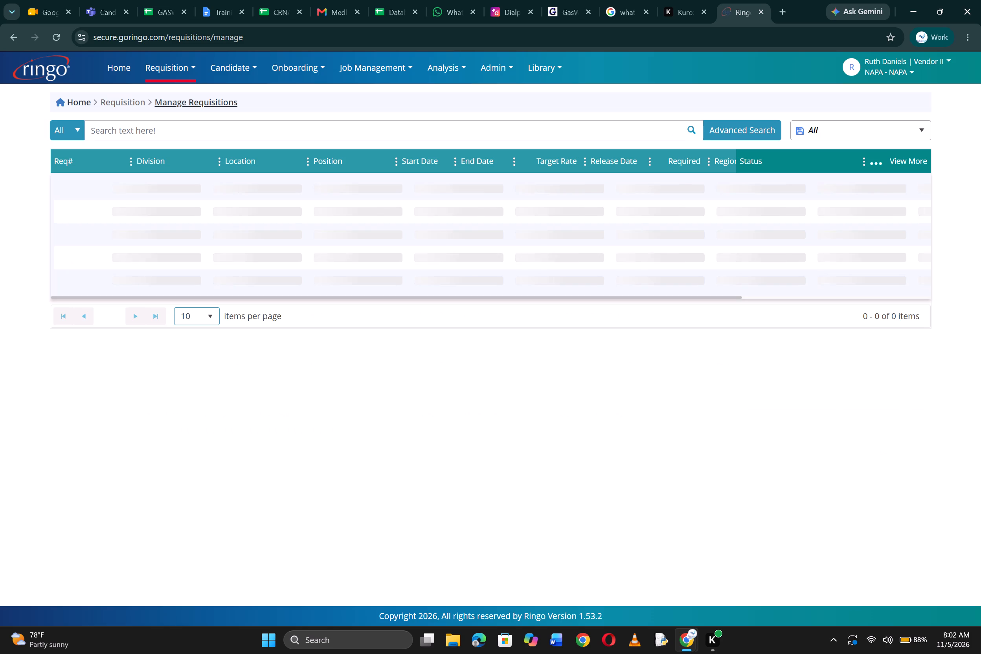
pyautogui.press('o')
pyautogui.press('BackSpace')
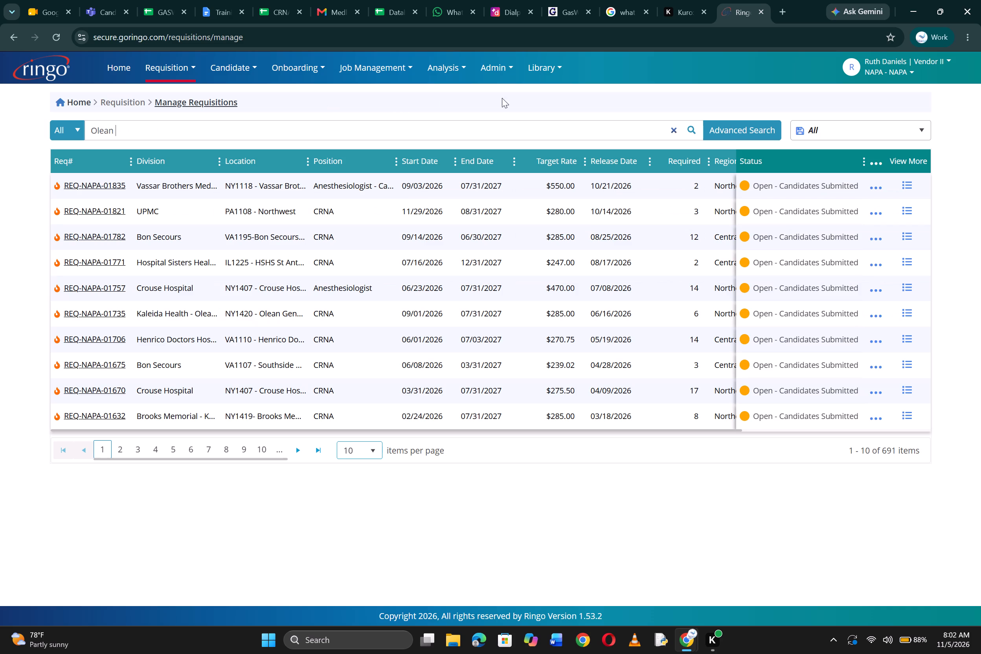
pyautogui.click(691, 131)
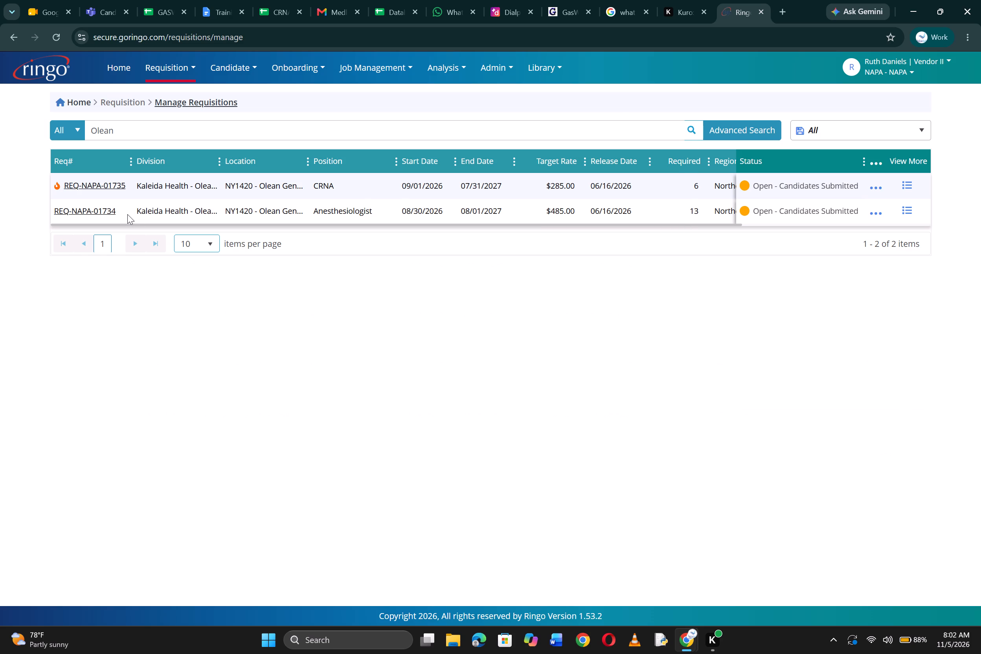
# Replace the Olean search text with the city name Poughkspie.
pyautogui.click(116, 128)
pyautogui.press('BackSpace')
pyautogui.press('BackSpace')
pyautogui.press('BackSpace')
pyautogui.press('BackSpace')
pyautogui.press('BackSpace')
pyautogui.press('BackSpace')
pyautogui.press('BackSpace')
pyautogui.press('BackSpace')
pyautogui.press('BackSpace')
pyautogui.press('BackSpace')
pyautogui.press('BackSpace')
pyautogui.press('BackSpace')
pyautogui.press('BackSpace')
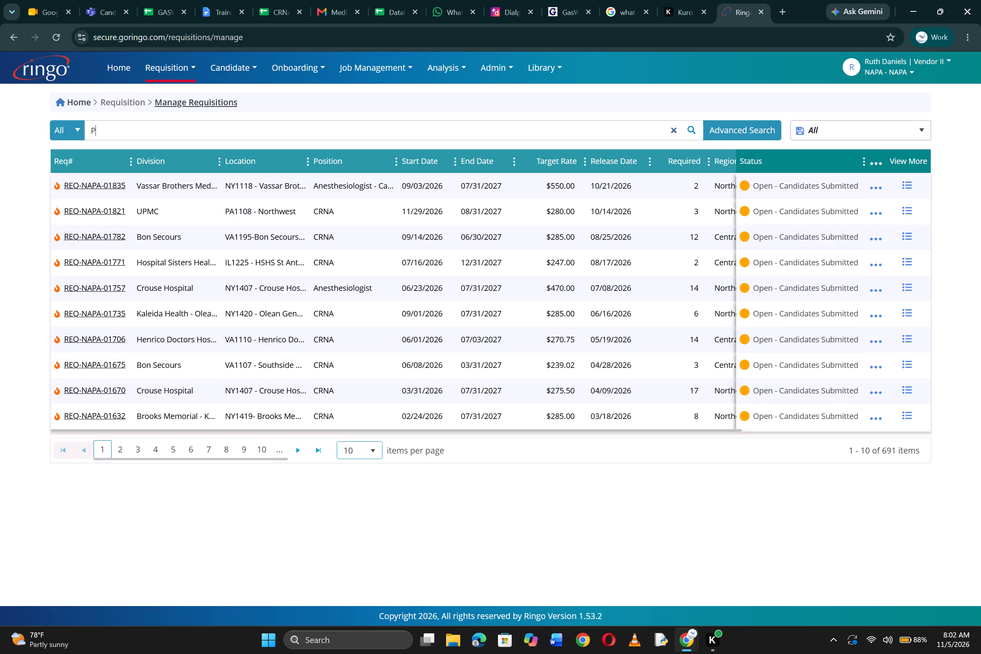
pyautogui.write('ough')
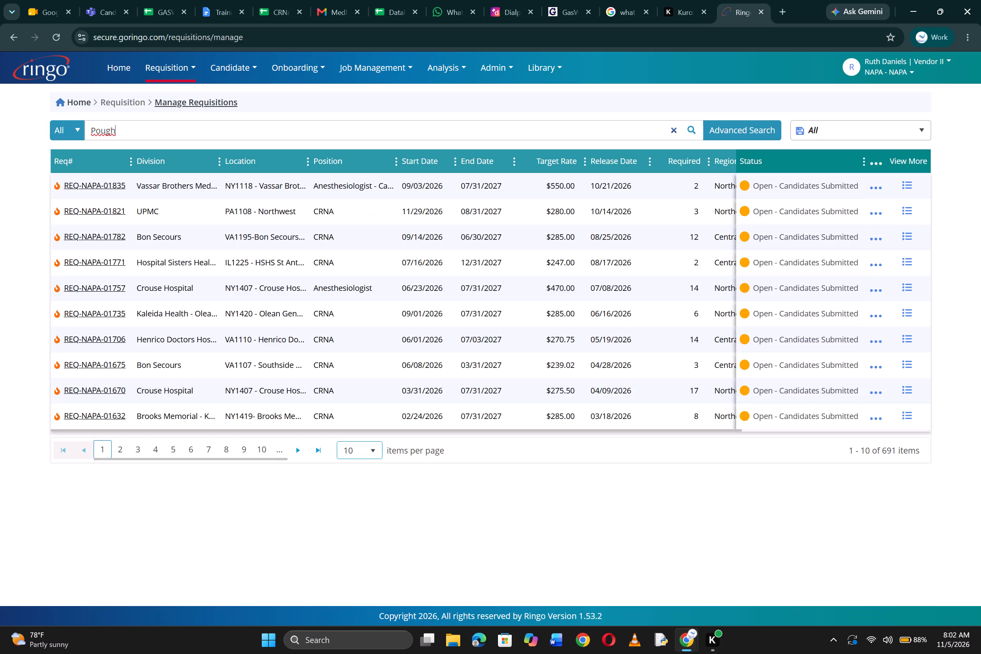
pyautogui.press('k')
pyautogui.write('spie')
pyautogui.press('space')
# Correct the city spelling to Poughkeepsie, search the requisitions for it, and reload the page.
pyautogui.rightClick(110, 129)
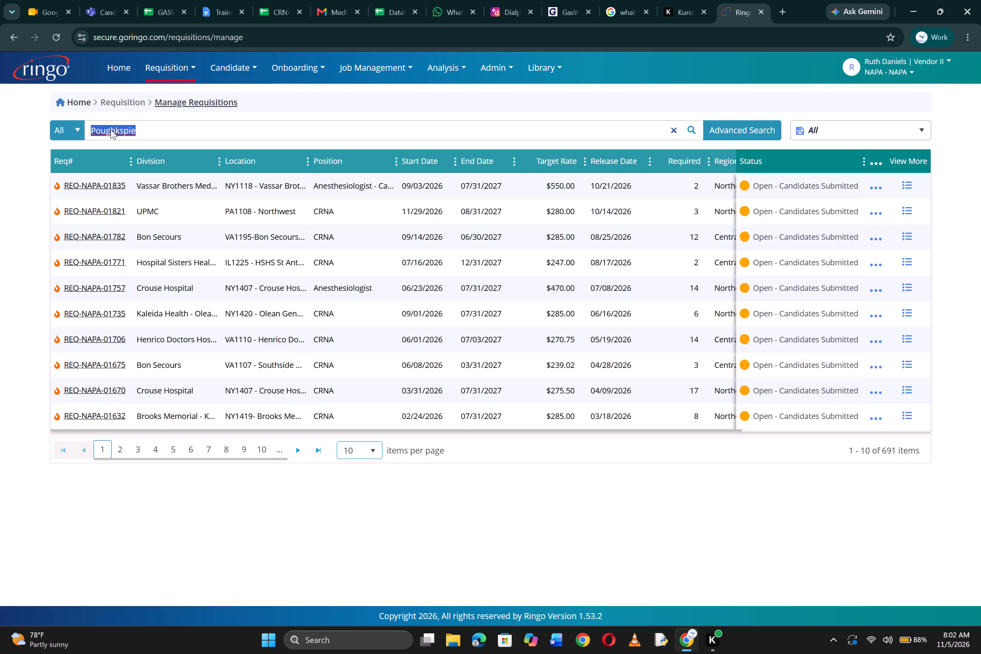
pyautogui.click(111, 130)
pyautogui.click(138, 131)
pyautogui.press('BackSpace')
pyautogui.press('BackSpace')
pyautogui.press('BackSpace')
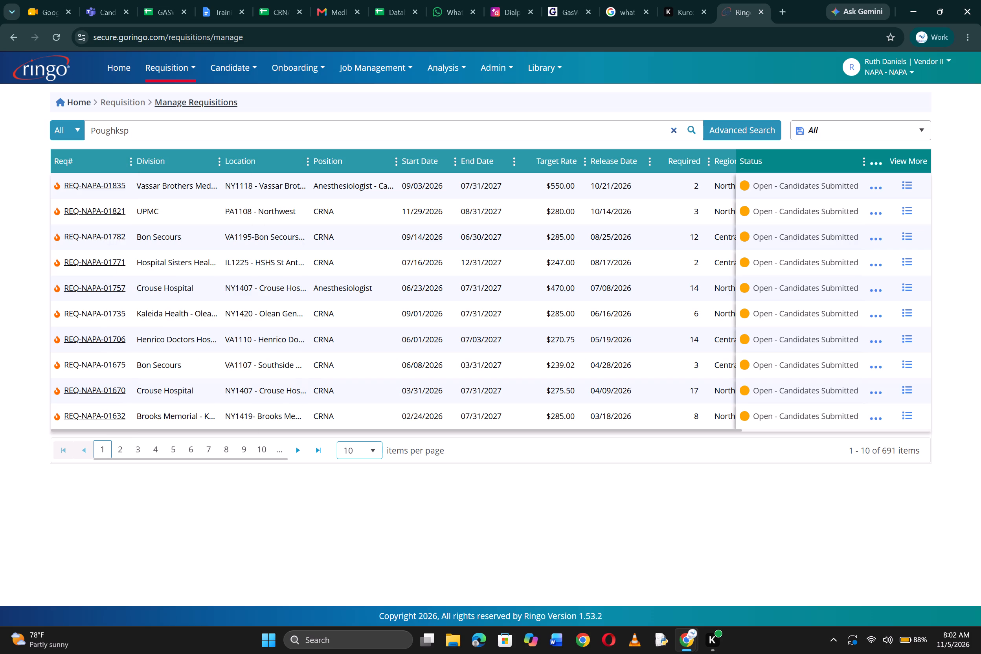
pyautogui.press('BackSpace')
pyautogui.press('BackSpace')
pyautogui.write('eepsie')
pyautogui.press('space')
pyautogui.hscroll(3, 116, 140)
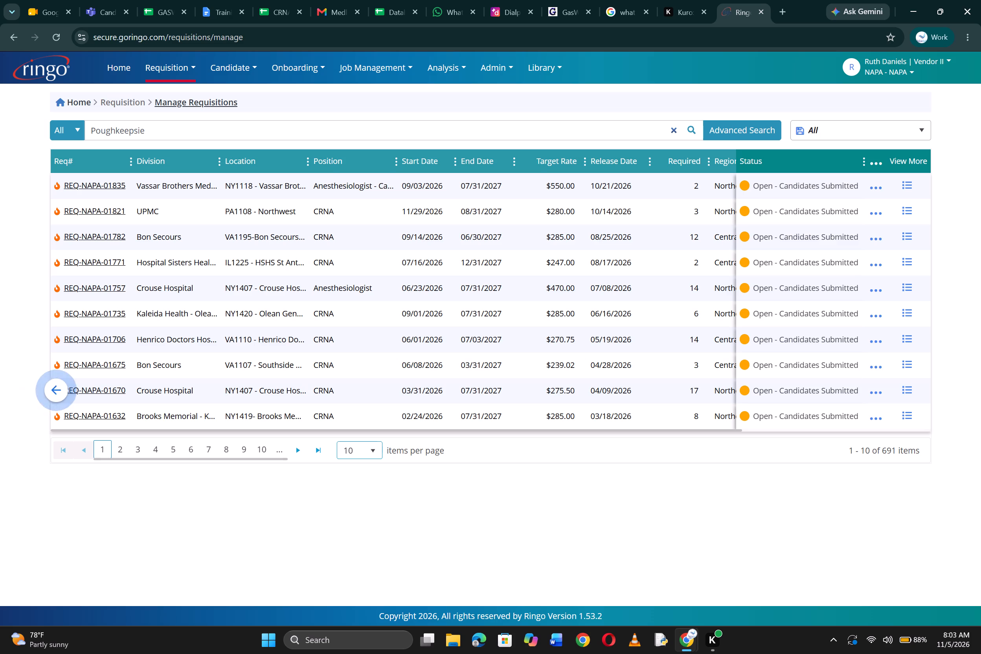
pyautogui.click(689, 128)
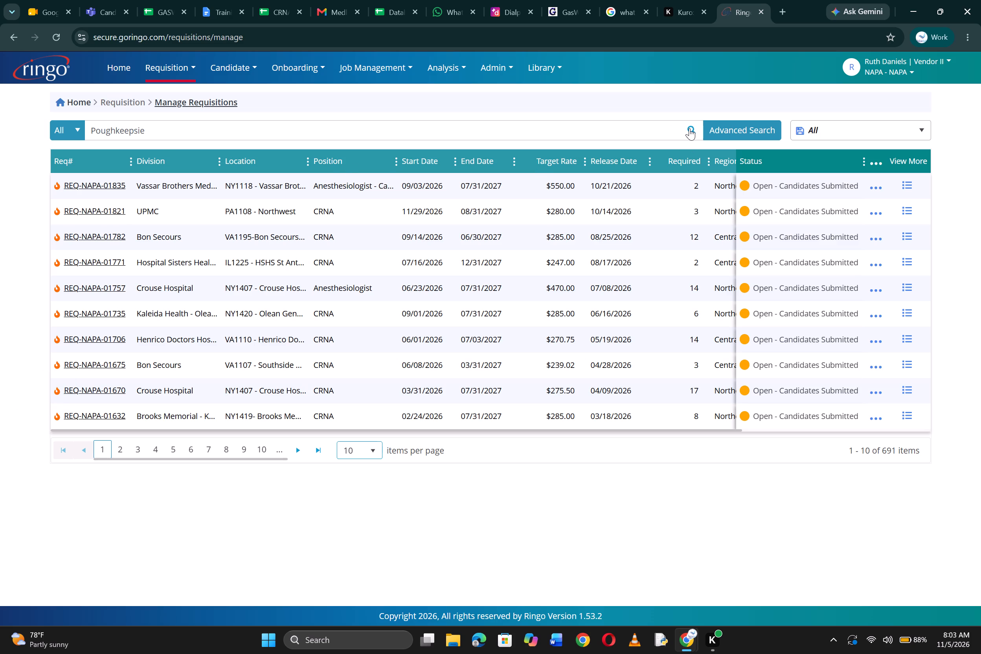
pyautogui.click(689, 128)
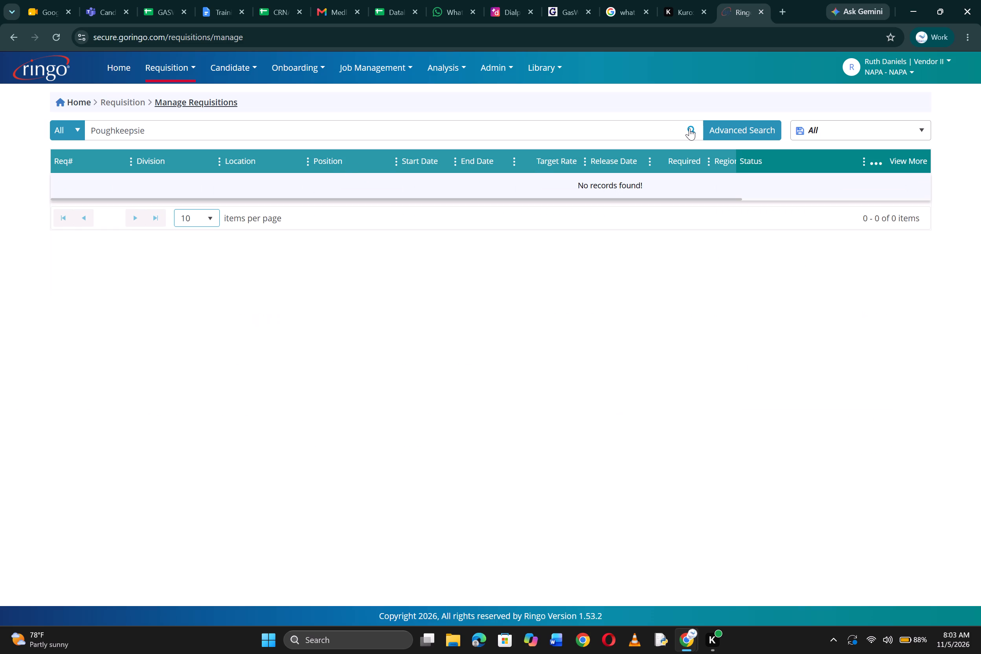
pyautogui.doubleClick(689, 128)
pyautogui.click(58, 32)
# Open a new browser tab and start a Google search.
pyautogui.click(504, 0)
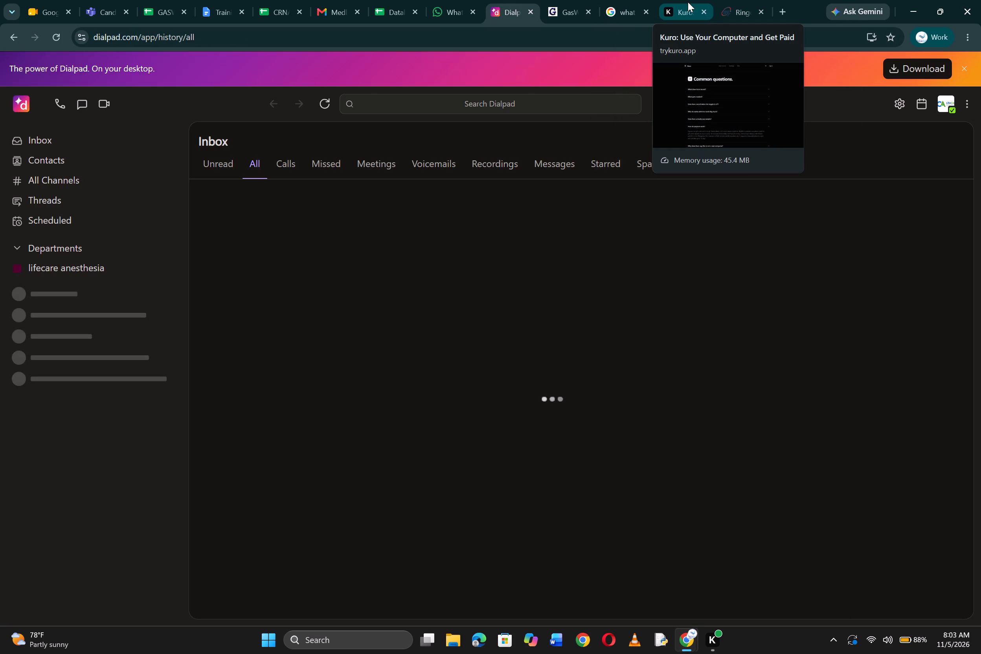
pyautogui.click(778, 8)
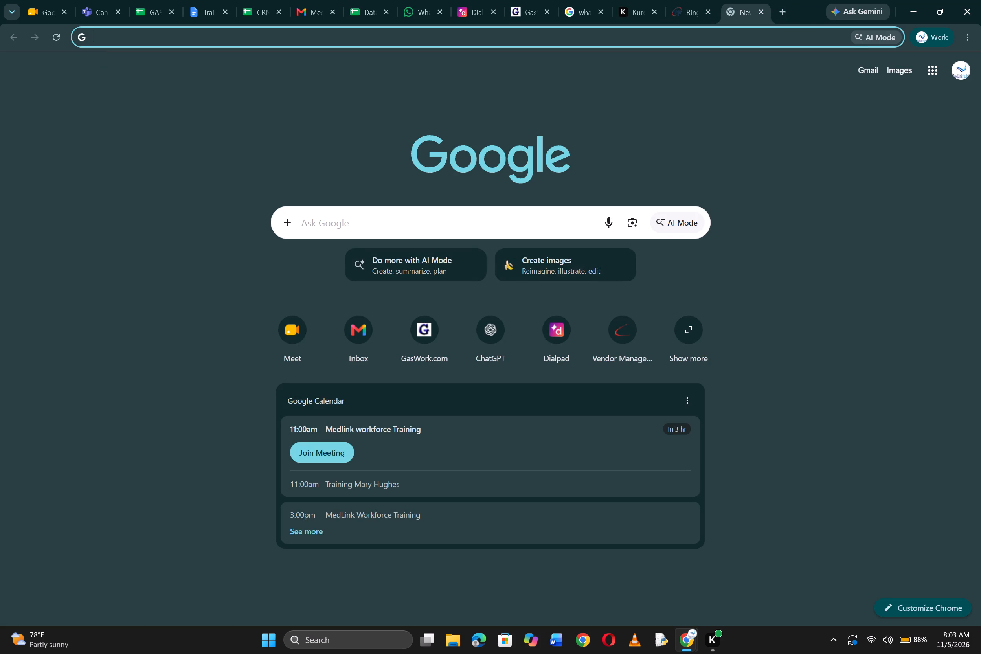
pyautogui.click(330, 225)
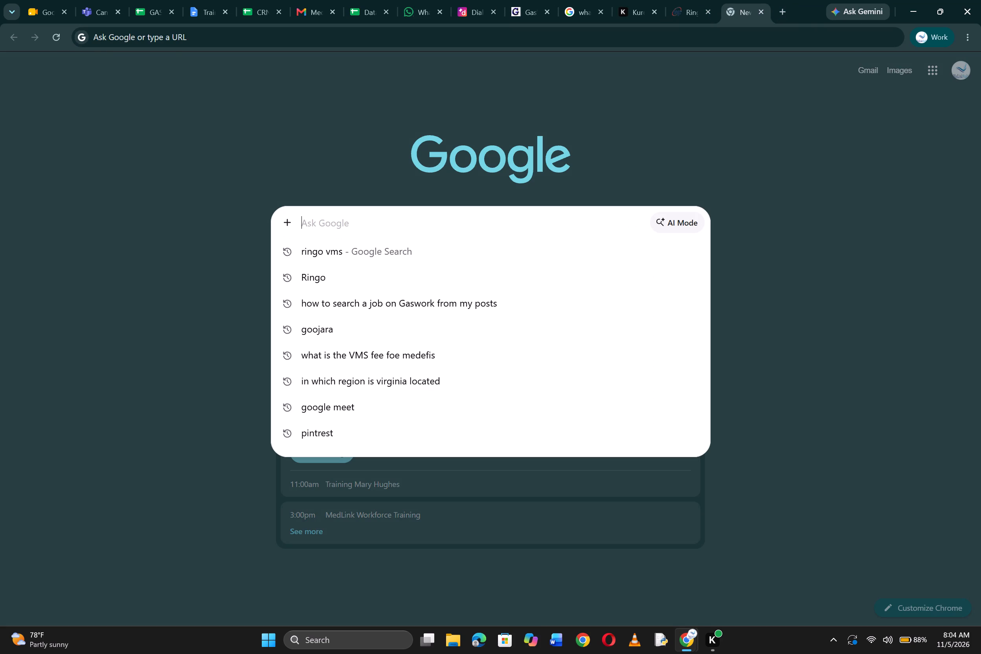
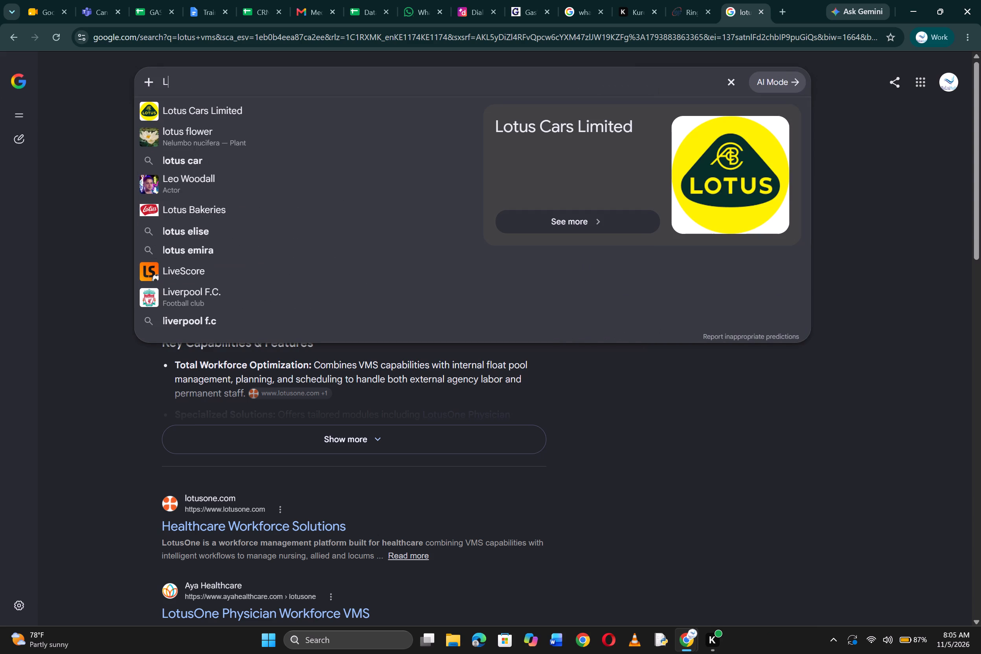
# Search Google for lotus vms and open the LotusOne result at app.lotusone.com.
pyautogui.write('otus')
pyautogui.press('space')
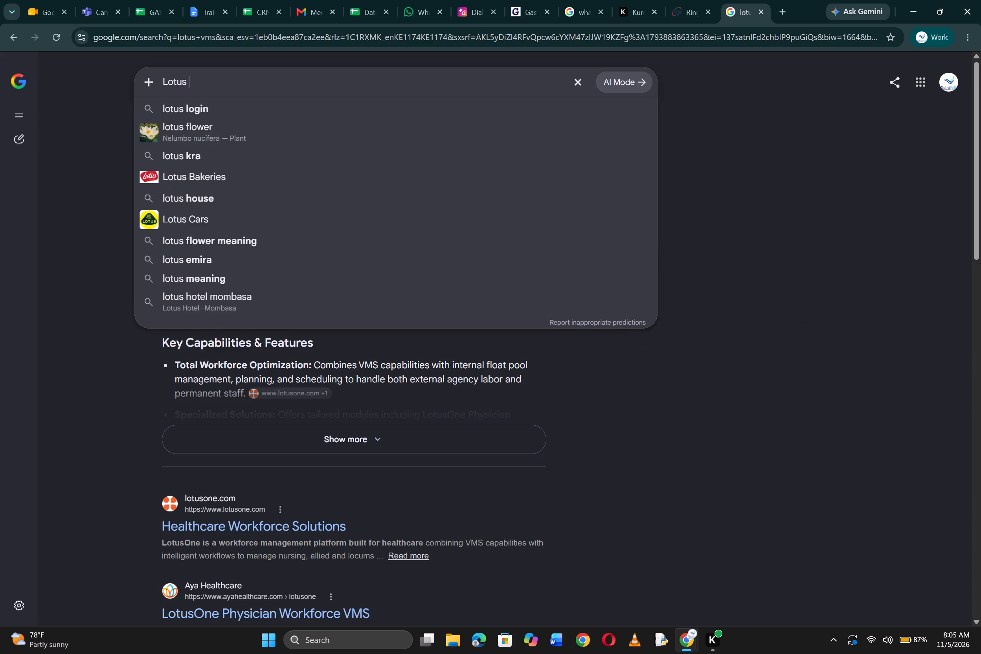
pyautogui.write('VMA')
pyautogui.press('BackSpace')
pyautogui.press('s')
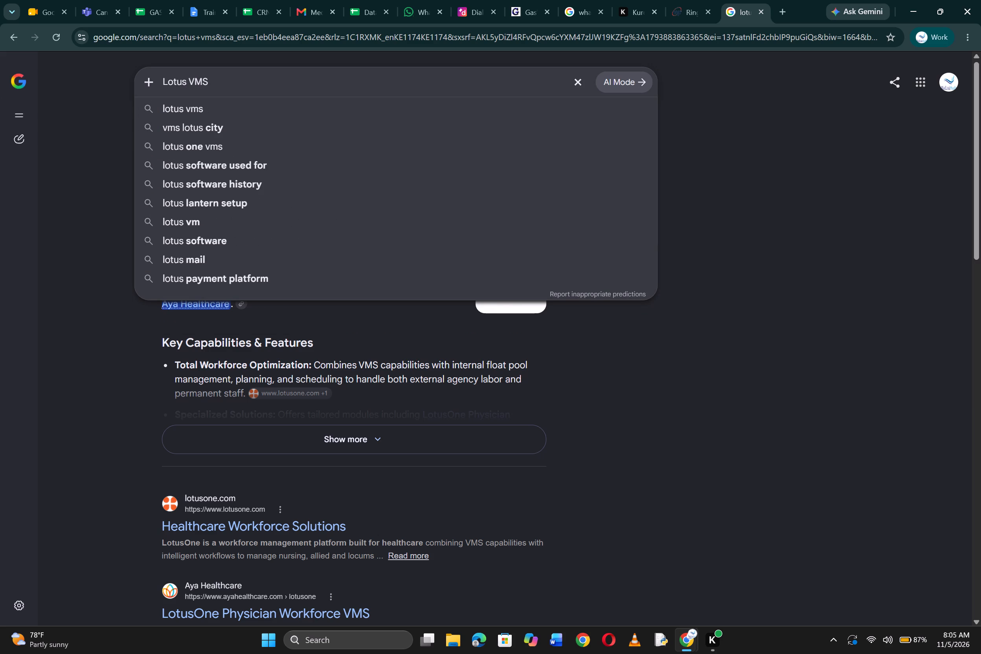
pyautogui.click(188, 105)
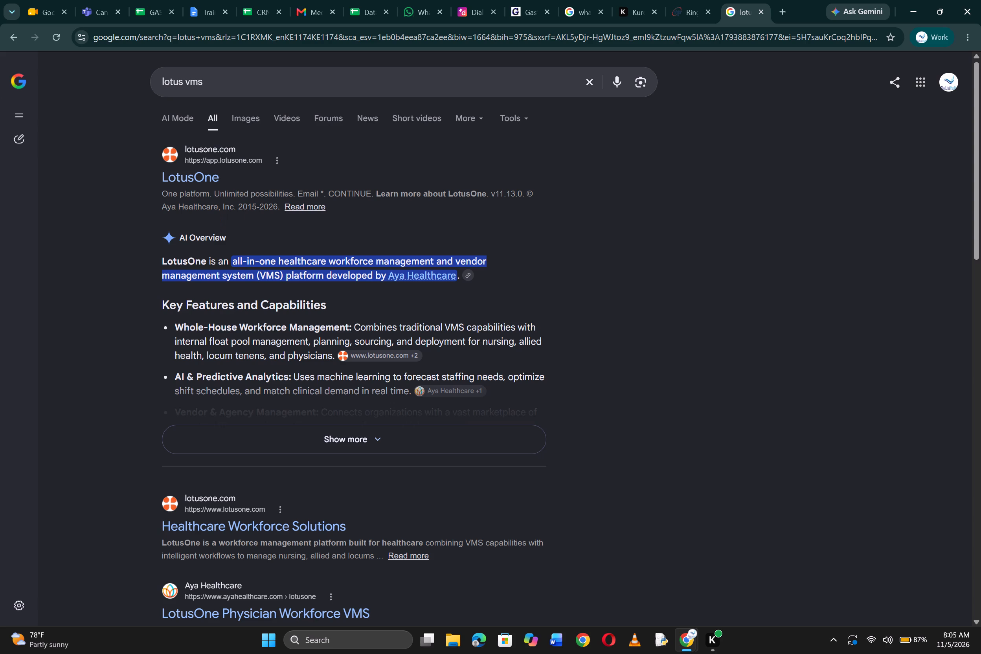
pyautogui.click(199, 180)
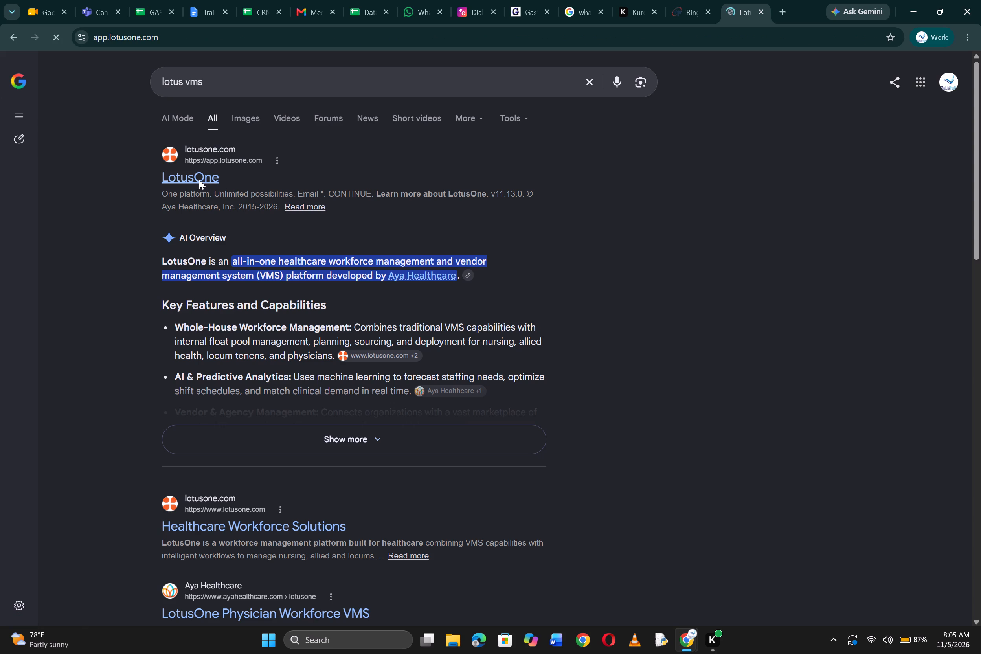
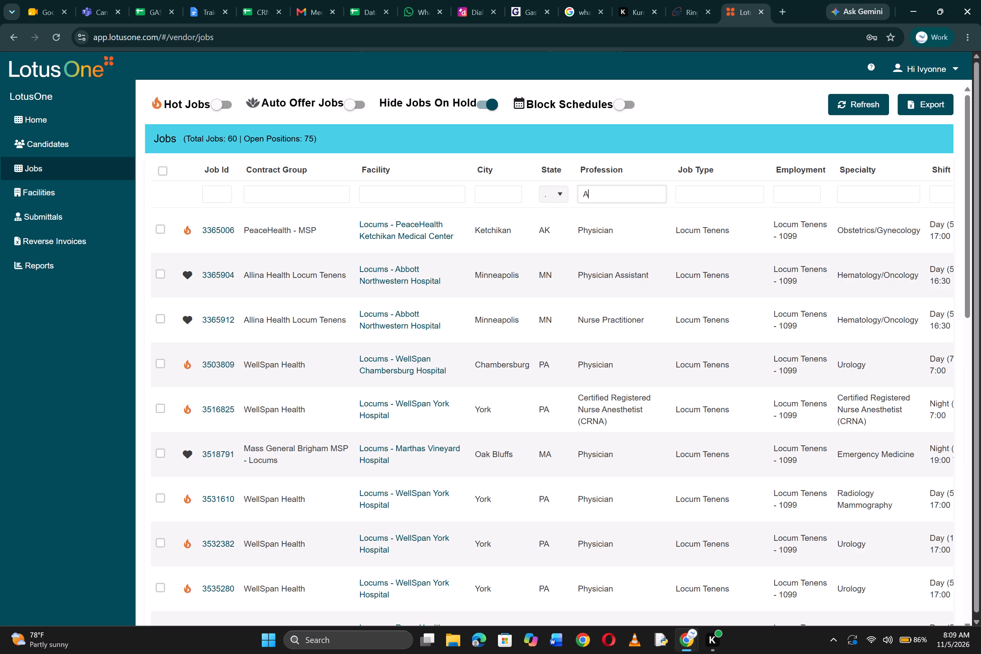
# Filter the LotusOne jobs list by profession "Anes" and refresh the list.
pyautogui.write('nes')
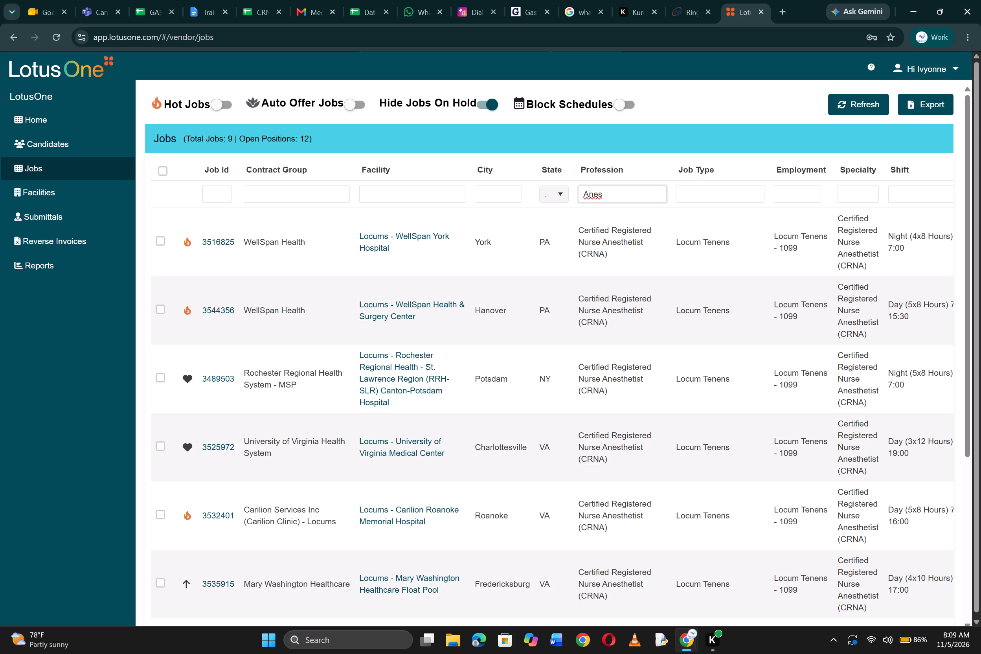
pyautogui.click(855, 104)
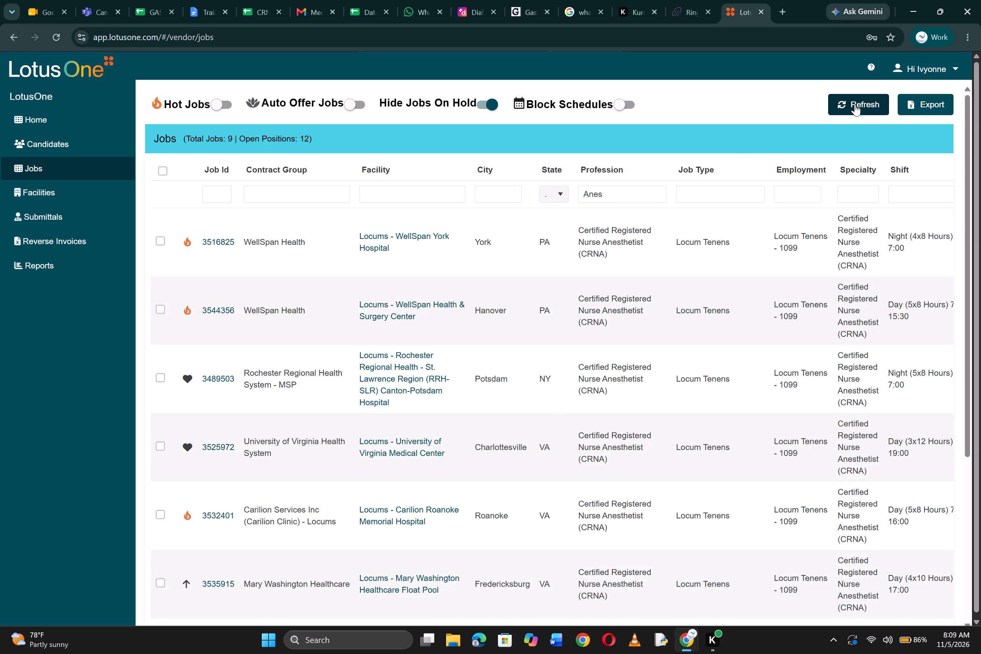
pyautogui.click(855, 104)
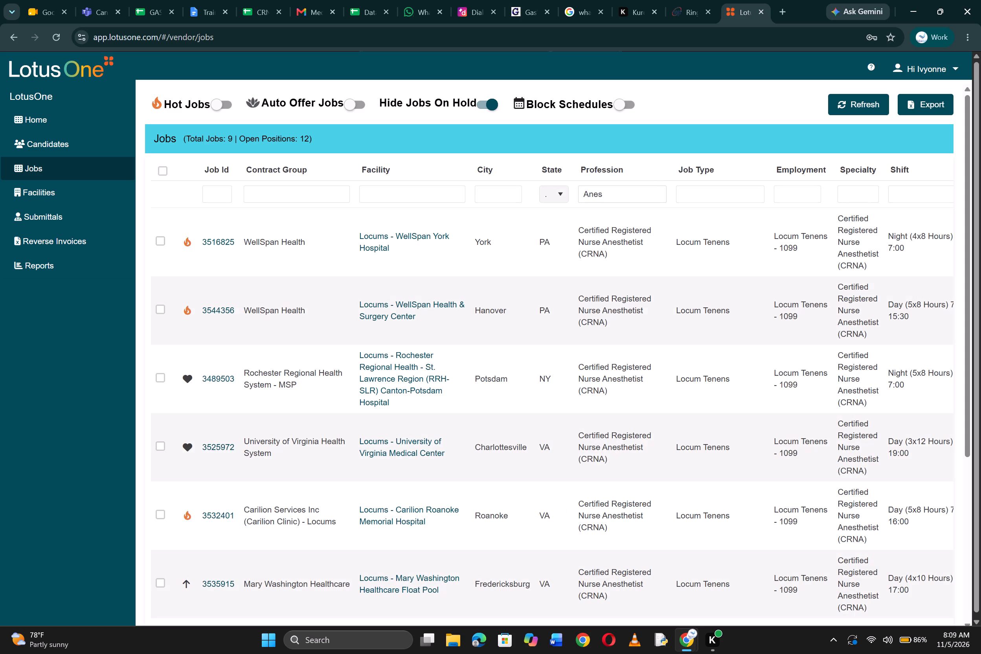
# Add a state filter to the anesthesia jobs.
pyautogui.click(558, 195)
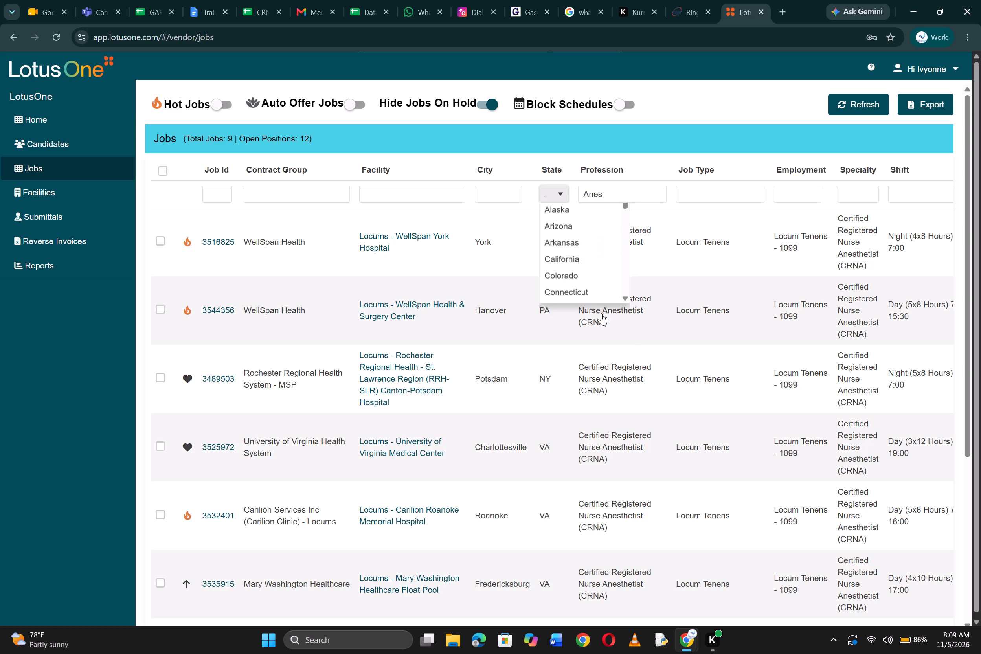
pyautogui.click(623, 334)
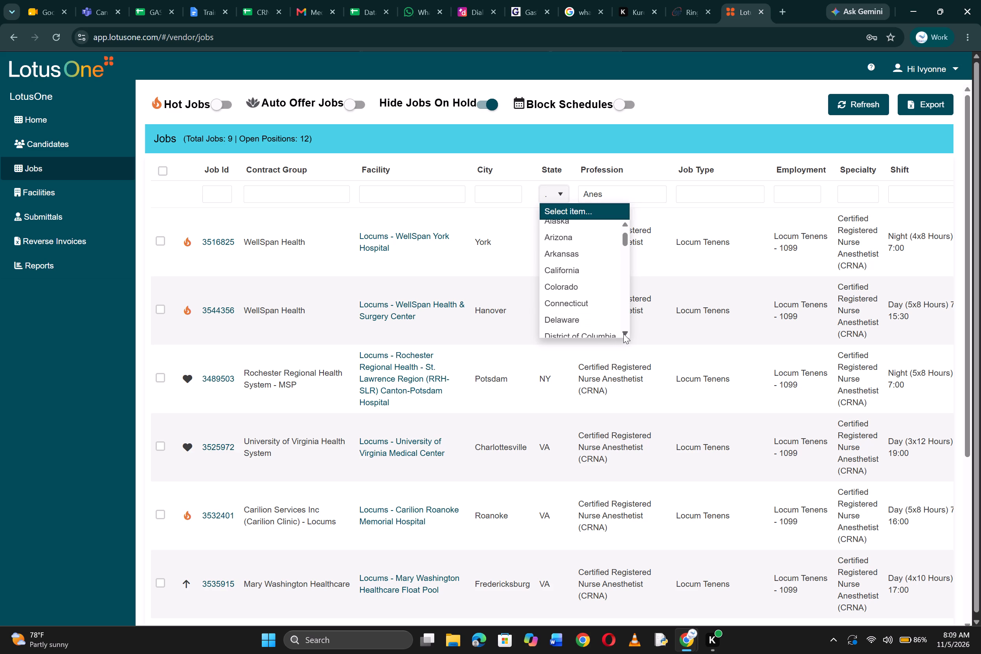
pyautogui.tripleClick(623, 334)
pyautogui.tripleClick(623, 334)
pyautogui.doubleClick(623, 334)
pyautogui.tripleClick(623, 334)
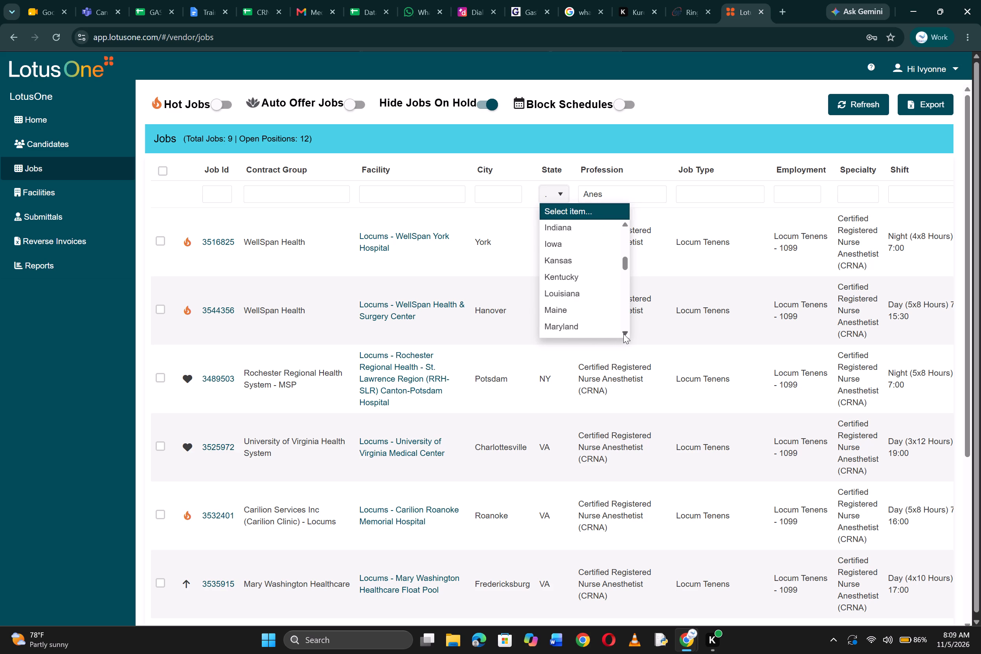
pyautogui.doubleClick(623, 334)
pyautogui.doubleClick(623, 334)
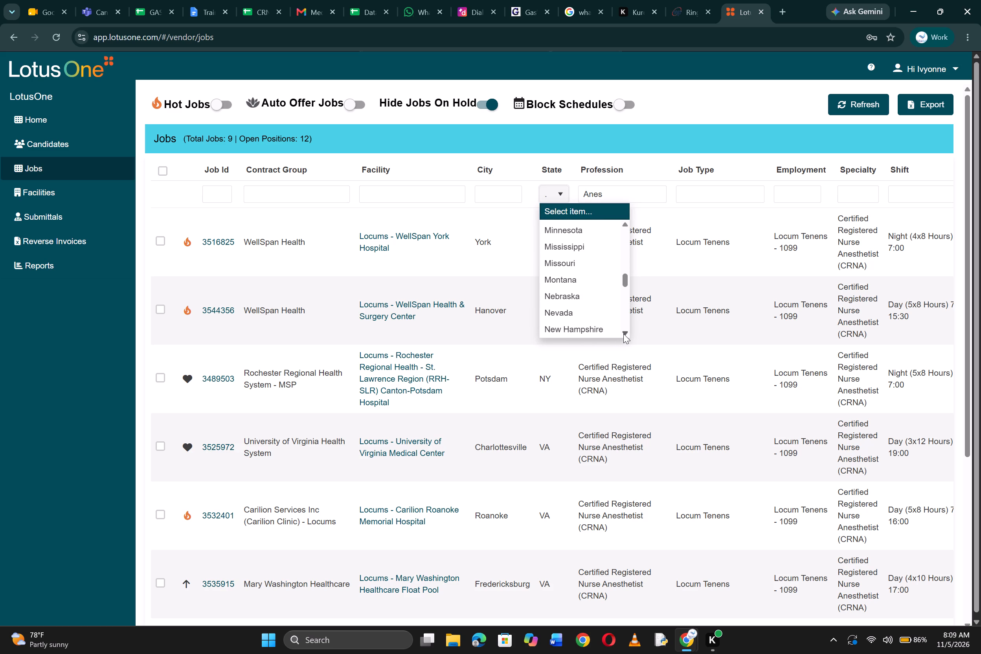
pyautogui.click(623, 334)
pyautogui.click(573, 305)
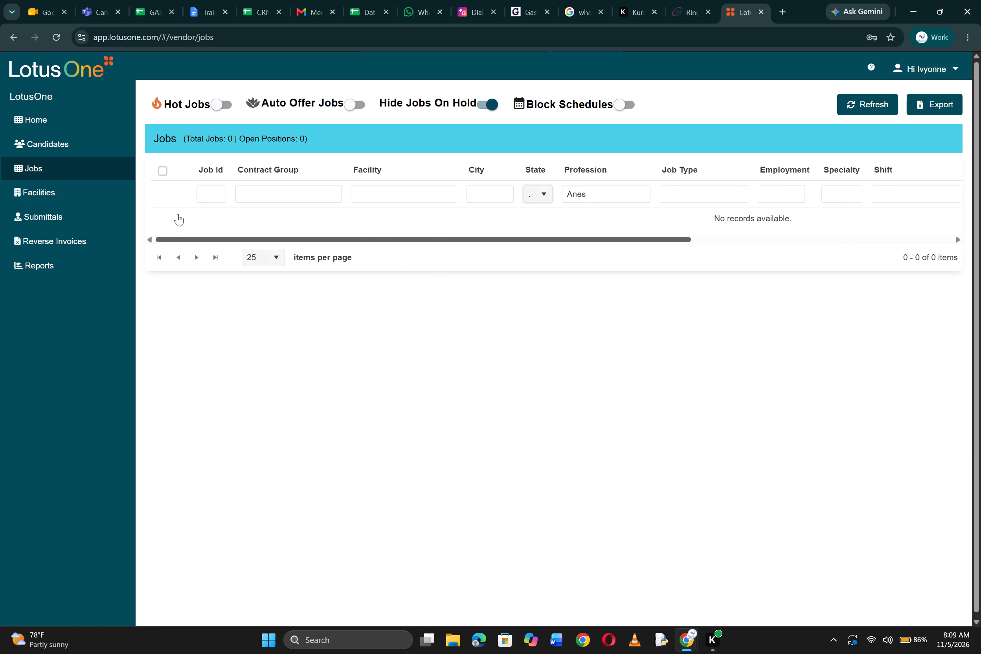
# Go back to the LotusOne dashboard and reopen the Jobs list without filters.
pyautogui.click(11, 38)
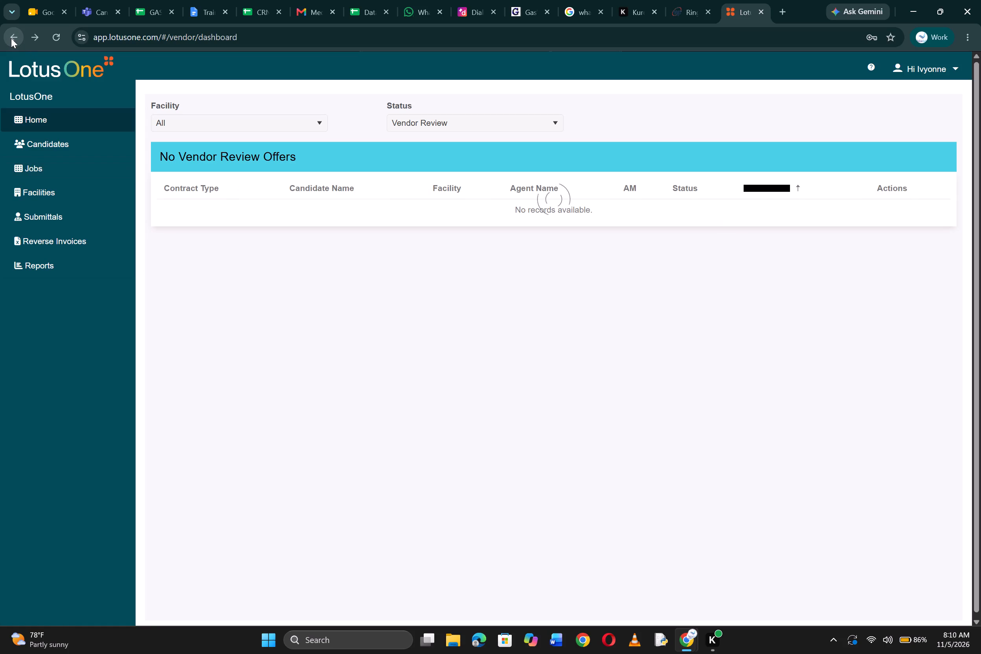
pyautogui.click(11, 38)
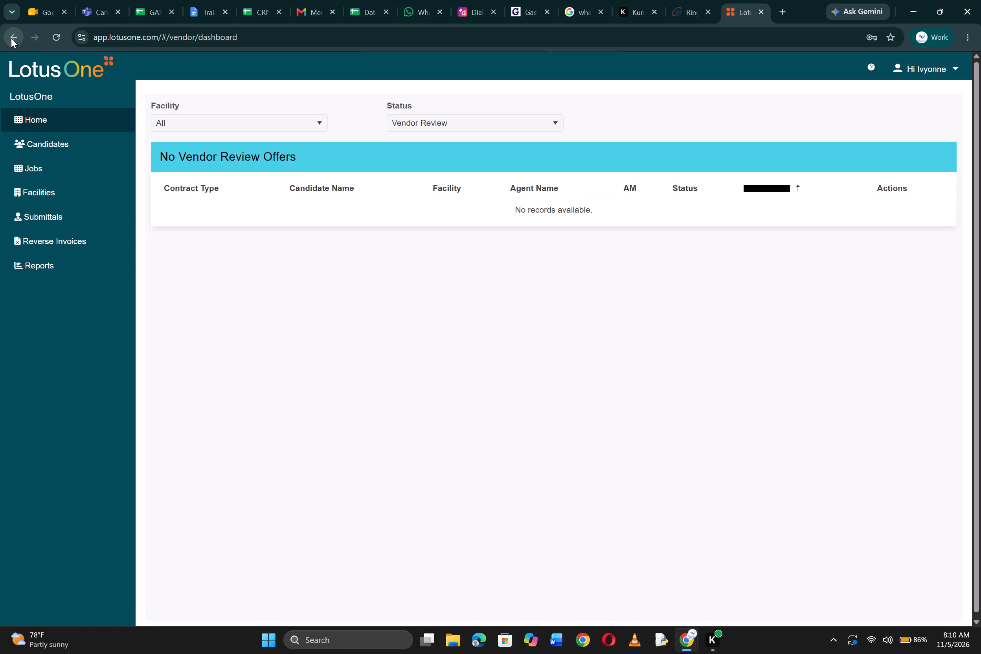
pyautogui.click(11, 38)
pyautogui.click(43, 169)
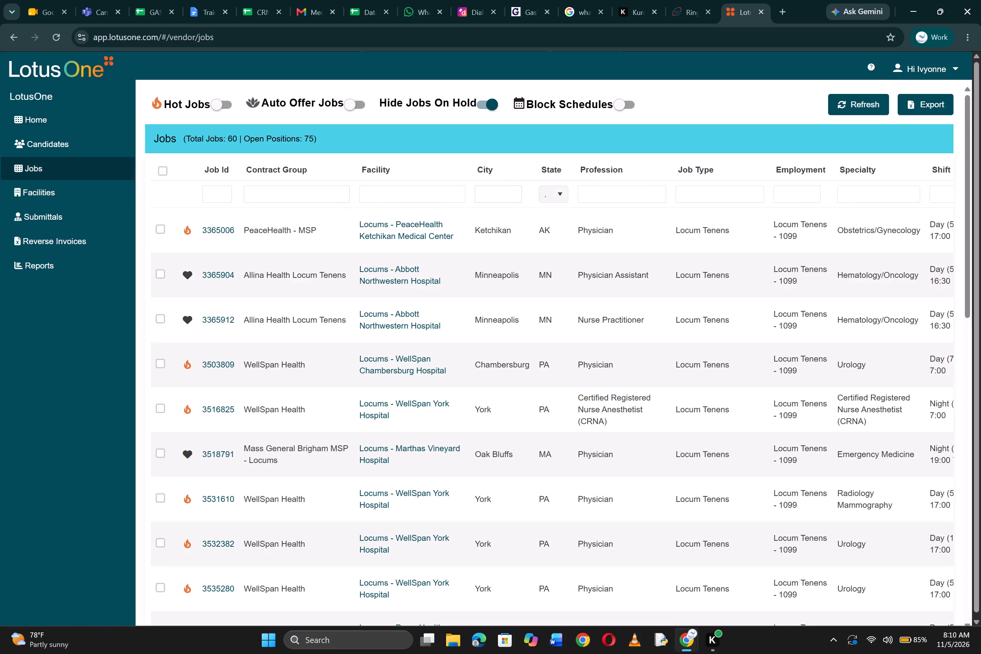
# Filter the jobs list by the state New York.
pyautogui.click(562, 194)
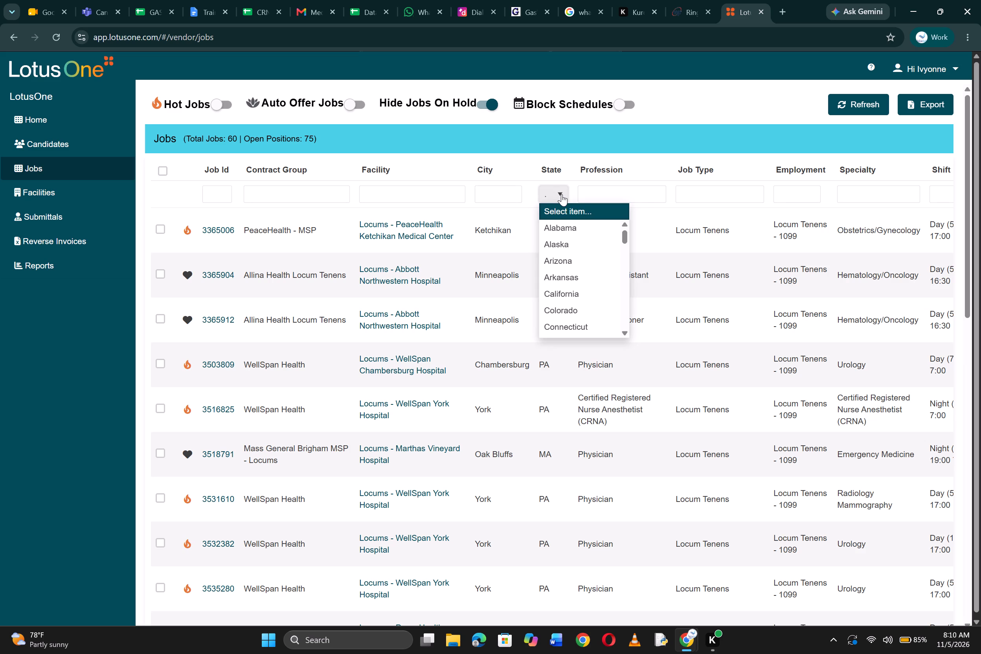
pyautogui.tripleClick(624, 332)
pyautogui.tripleClick(624, 332)
pyautogui.click(624, 332)
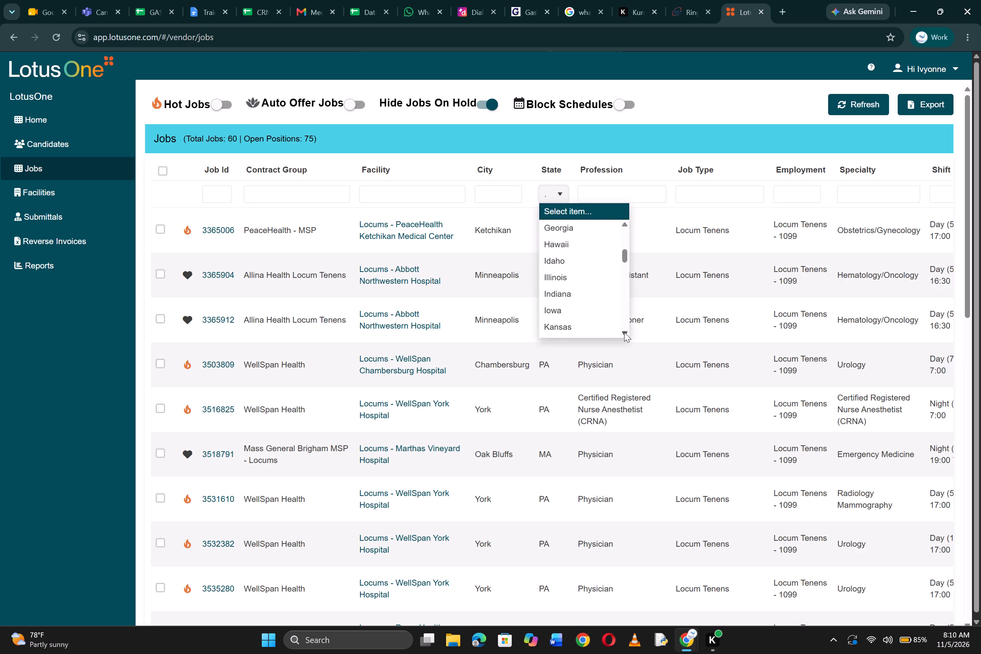
pyautogui.tripleClick(624, 332)
pyautogui.click(624, 332)
pyautogui.doubleClick(624, 332)
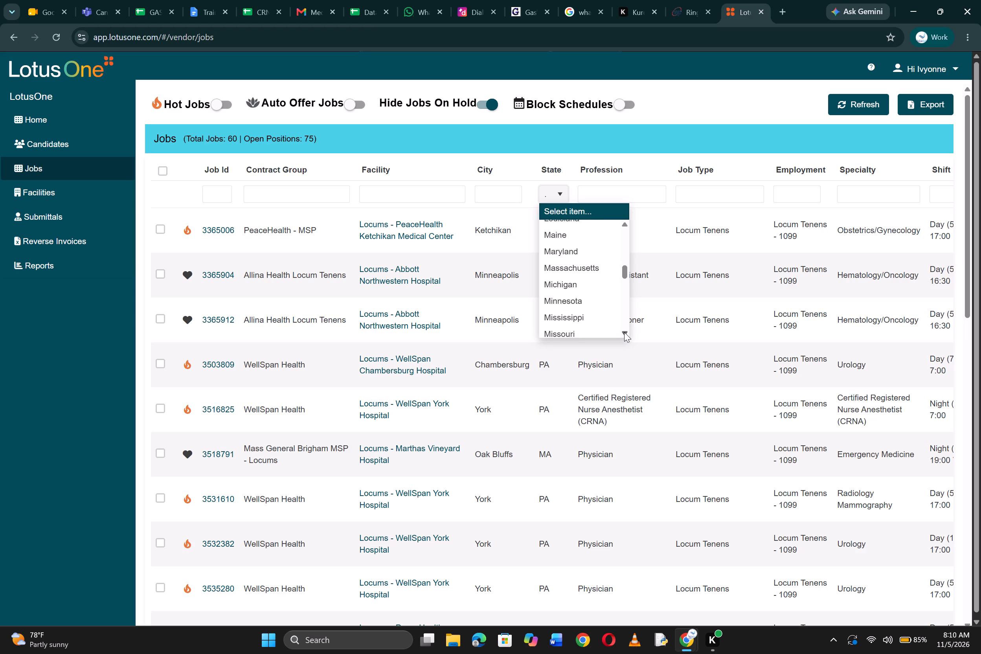
pyautogui.click(624, 332)
pyautogui.click(624, 332)
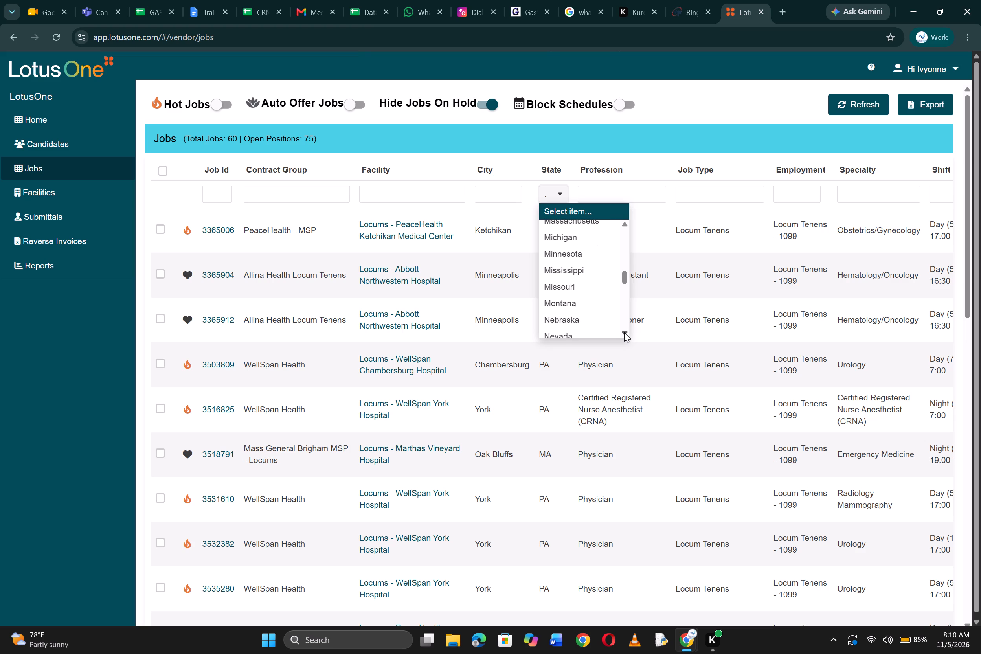
pyautogui.tripleClick(624, 332)
pyautogui.press('p')
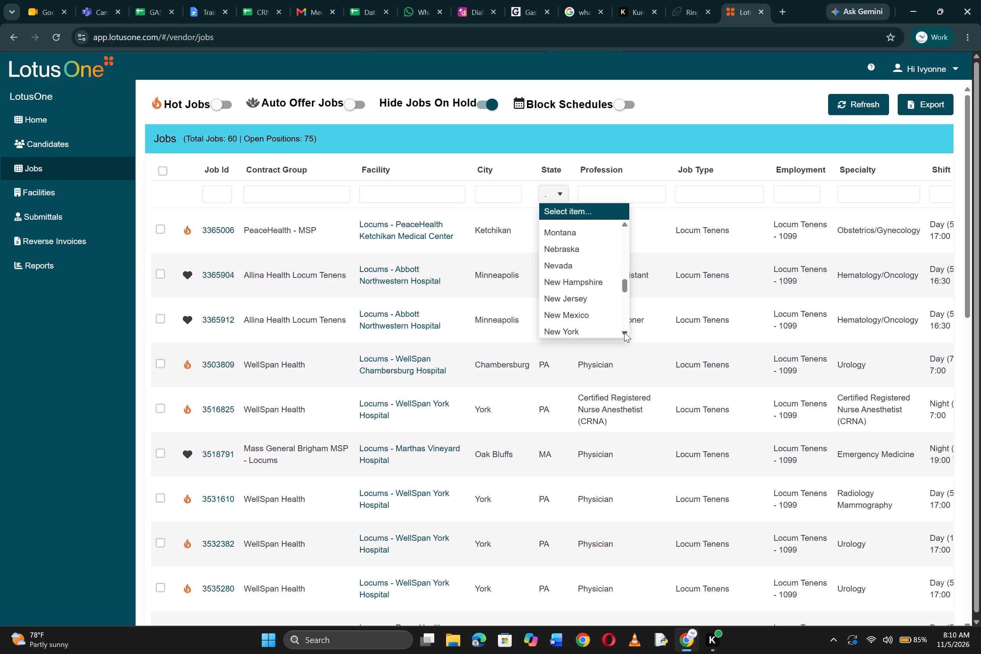
pyautogui.click(569, 330)
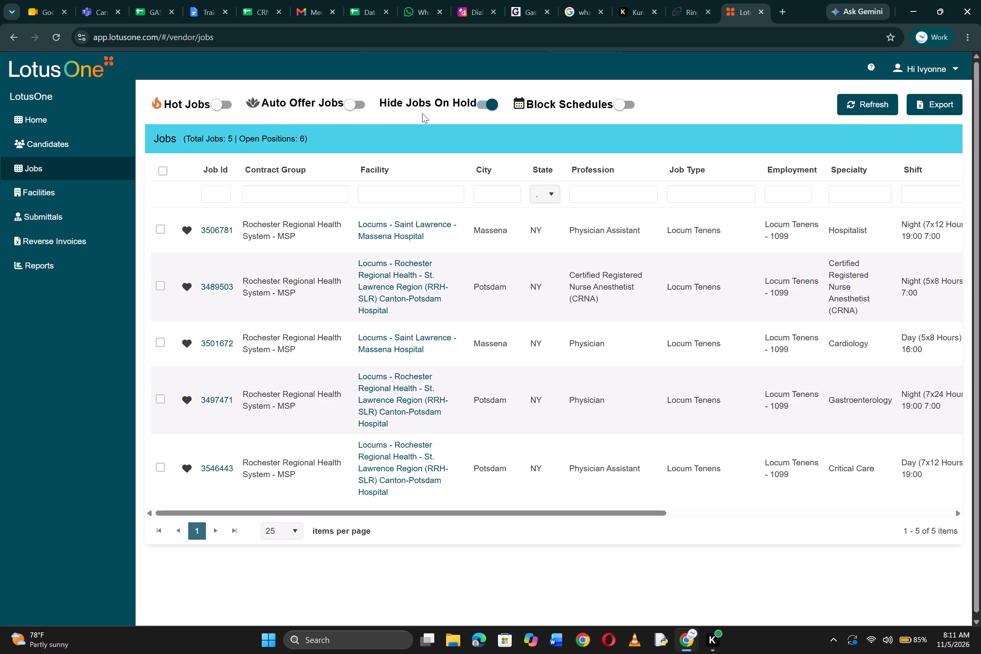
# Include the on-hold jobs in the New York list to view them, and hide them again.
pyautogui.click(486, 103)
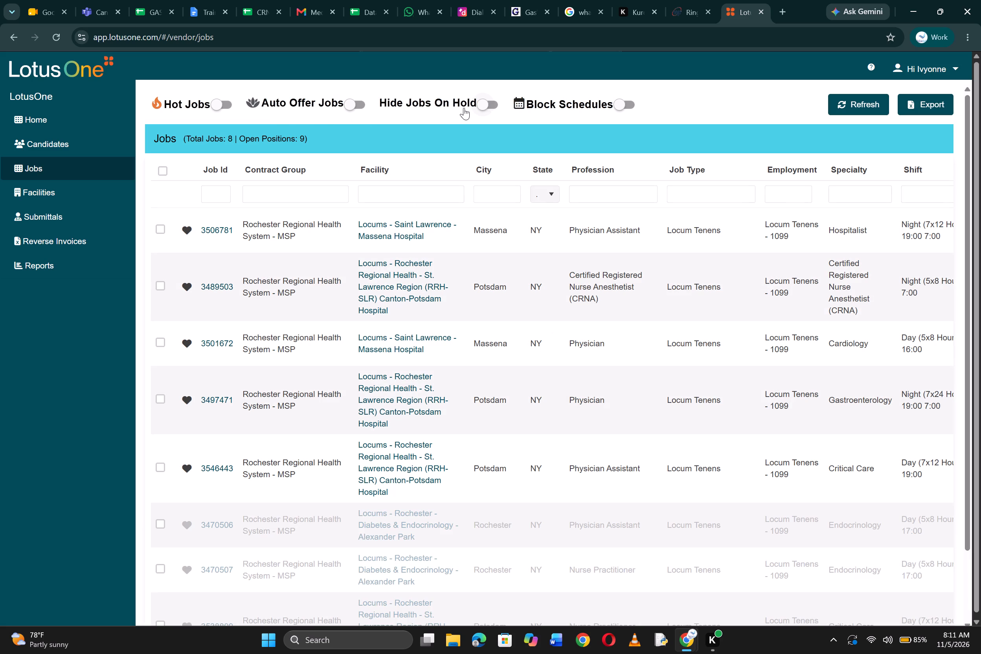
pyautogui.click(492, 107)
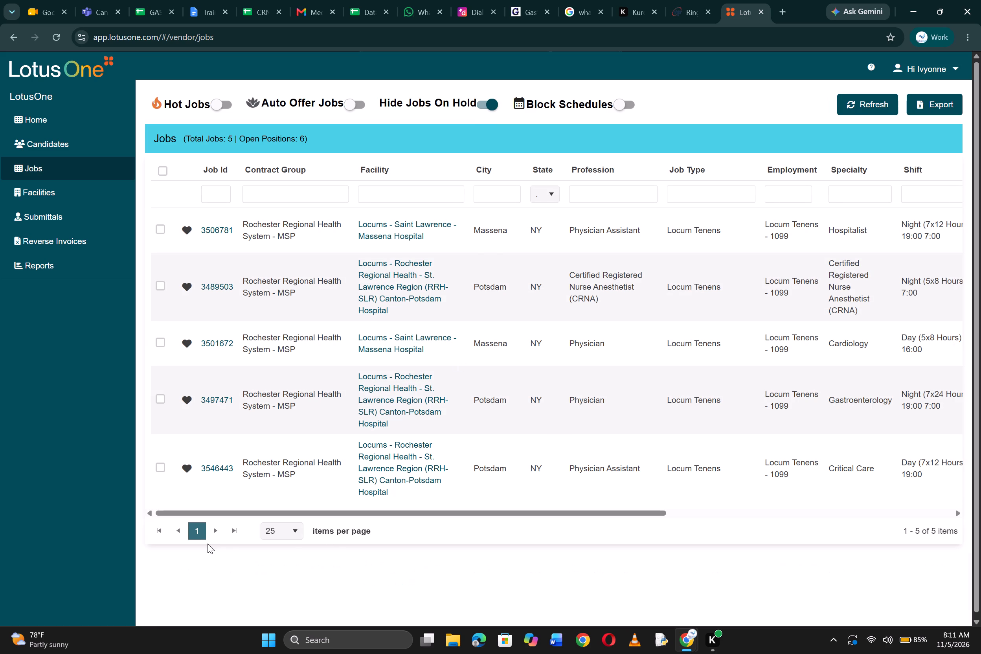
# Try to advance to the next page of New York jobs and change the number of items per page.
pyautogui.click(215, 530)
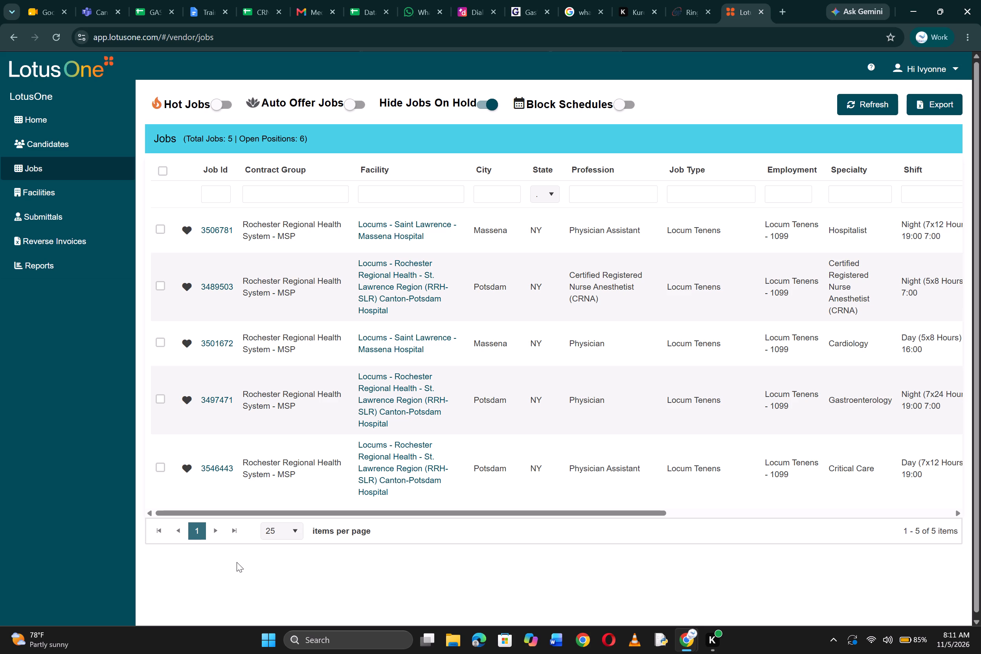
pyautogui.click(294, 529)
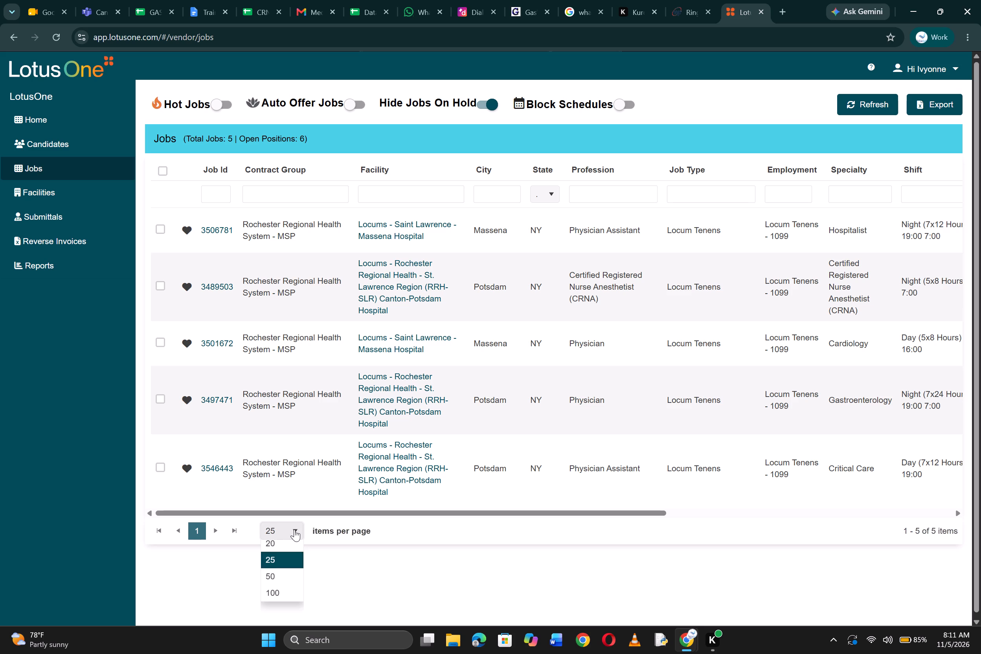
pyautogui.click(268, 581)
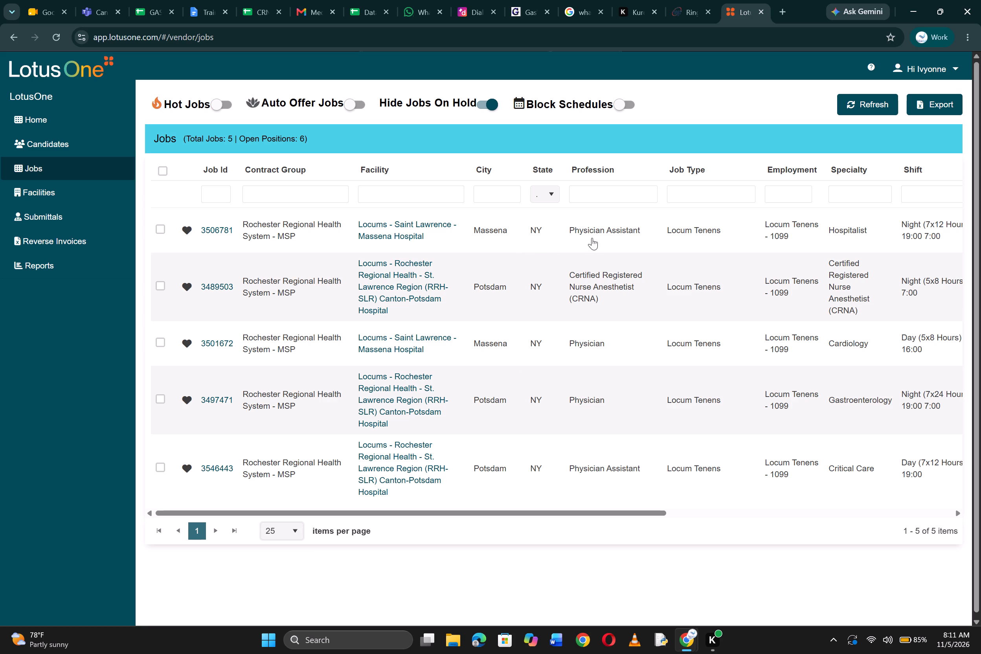
# Filter the New York jobs by profession "Anes".
pyautogui.click(606, 191)
pyautogui.write('nes')
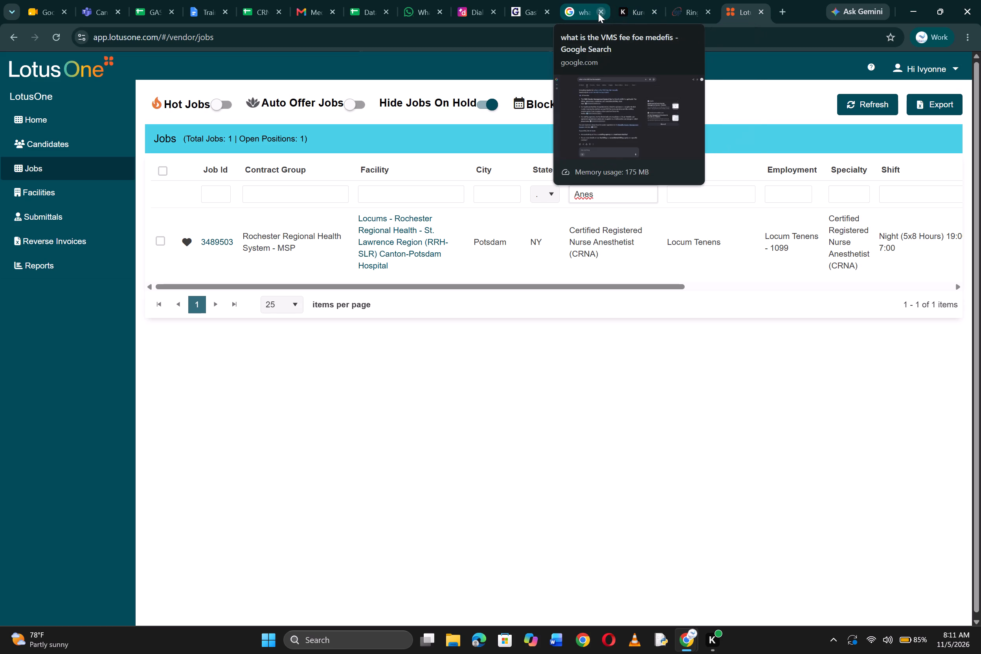
# Close the unneeded page beside Ringo and the Google search about the Medefis VMS fee.
pyautogui.click(653, 11)
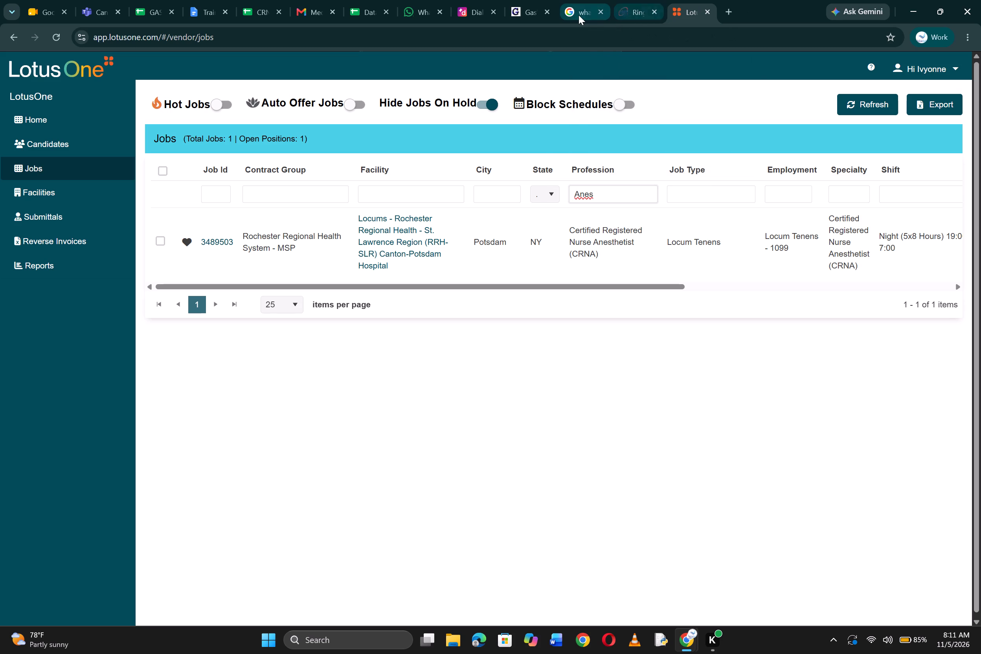
pyautogui.click(599, 10)
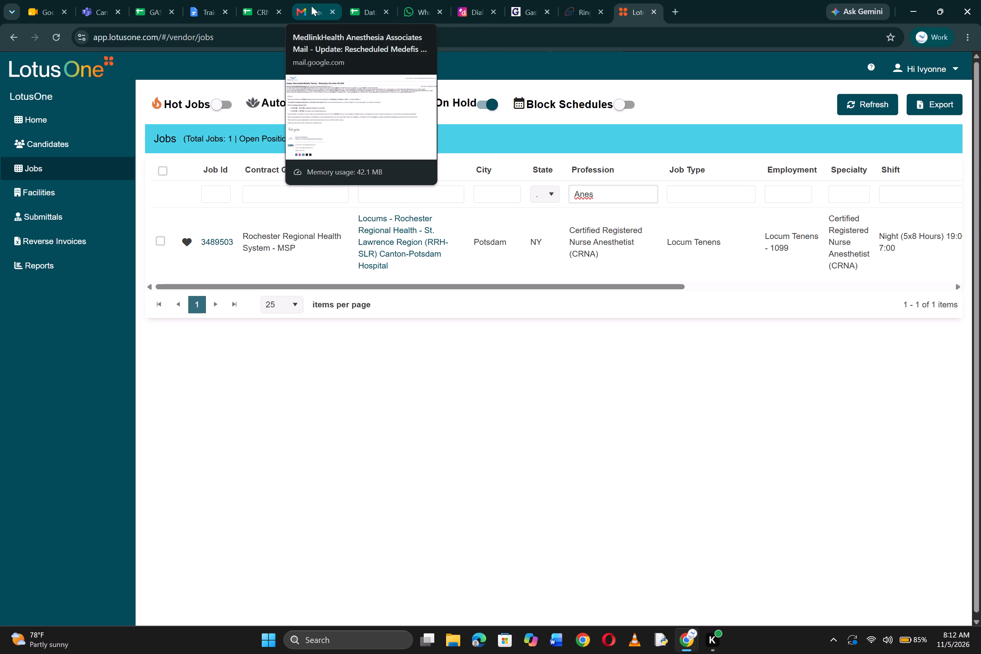
# Switch to GasWork's My Posts page and show the posts with status Deleted.
pyautogui.click(528, 0)
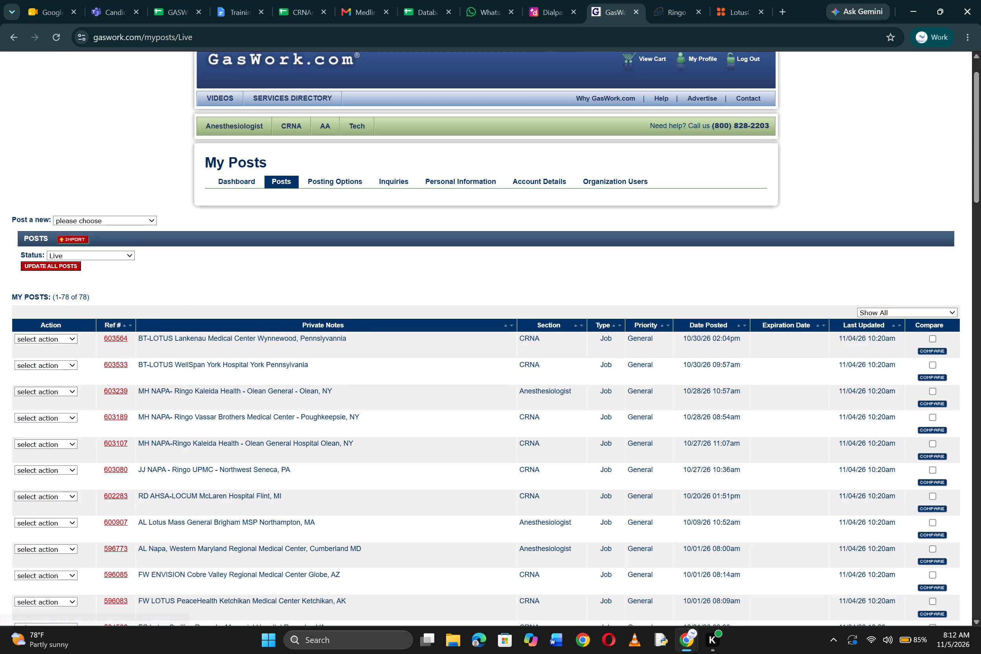
pyautogui.click(129, 255)
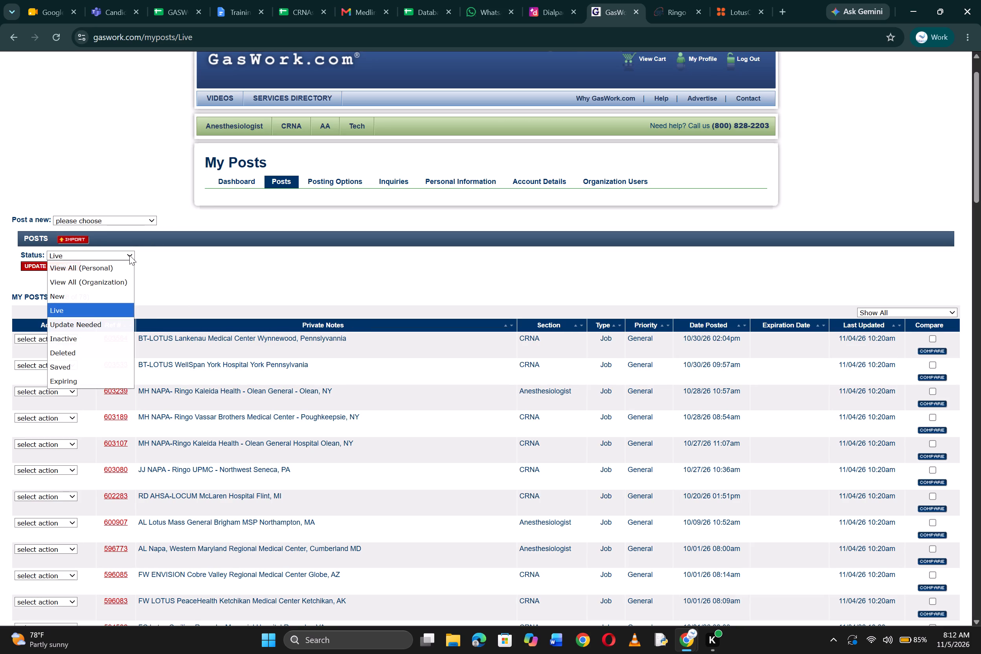
pyautogui.click(73, 350)
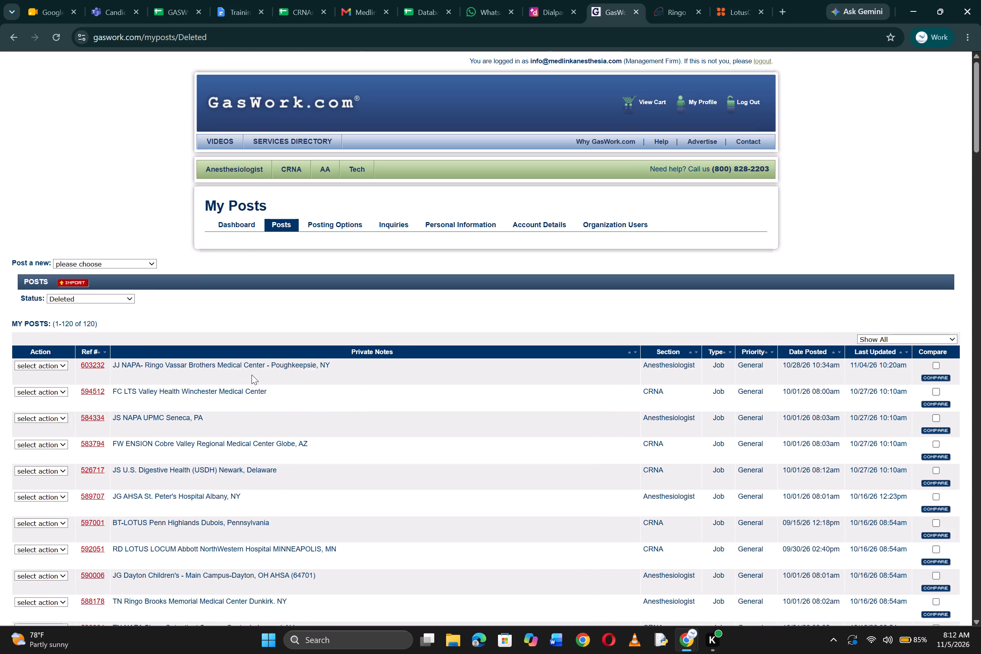
# Switch to Ringo, reload the Manage Requisitions page and clear the Poughkeepsie search text.
pyautogui.click(683, 11)
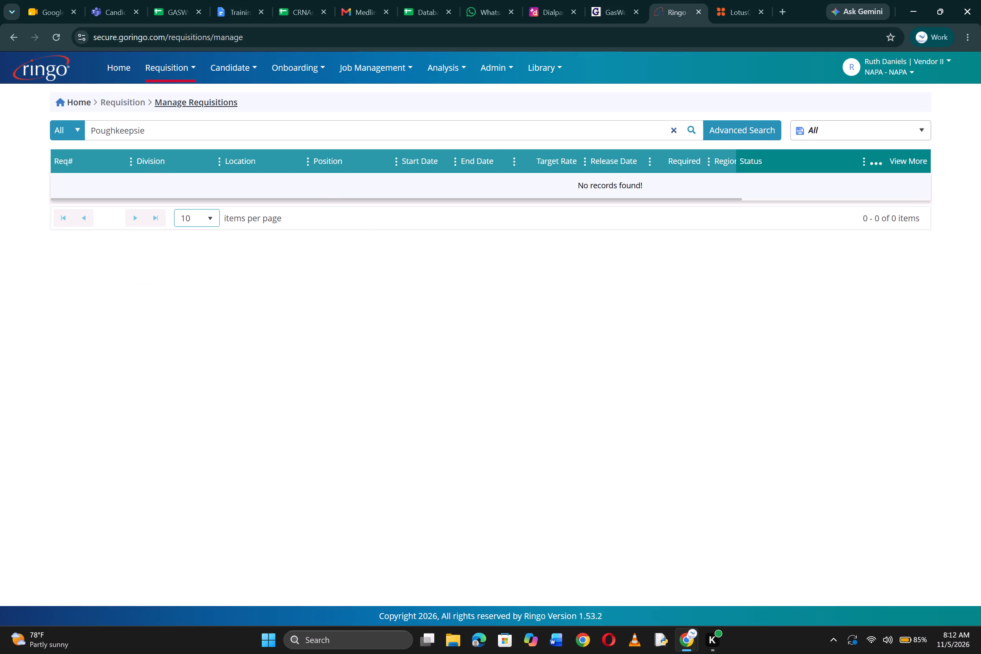
pyautogui.click(148, 130)
pyautogui.click(56, 38)
pyautogui.click(145, 133)
pyautogui.press('BackSpace')
pyautogui.press('BackSpace')
pyautogui.press('BackSpace')
pyautogui.press('BackSpace')
pyautogui.press('BackSpace')
pyautogui.press('BackSpace')
pyautogui.press('BackSpace')
pyautogui.press('BackSpace')
pyautogui.press('BackSpace')
pyautogui.press('BackSpace')
pyautogui.press('BackSpace')
pyautogui.press('BackSpace')
pyautogui.press('BackSpace')
pyautogui.press('BackSpace')
pyautogui.press('BackSpace')
pyautogui.press('BackSpace')
pyautogui.press('BackSpace')
# Check the deleted GasWork posts again, and search the Ringo requisitions for New York.
pyautogui.click(608, 0)
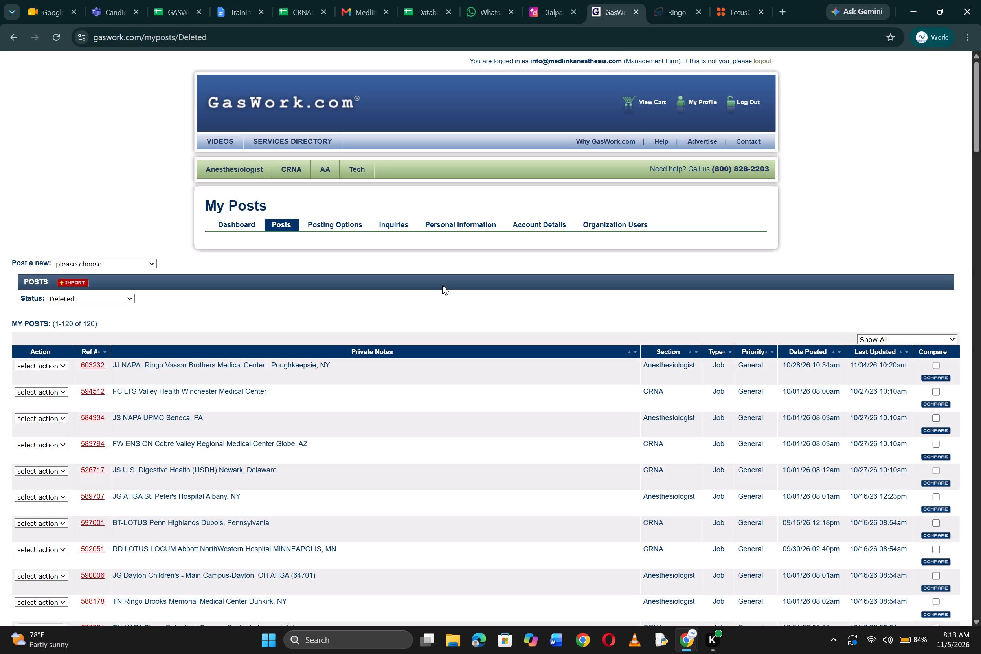
pyautogui.click(683, 7)
pyautogui.click(111, 131)
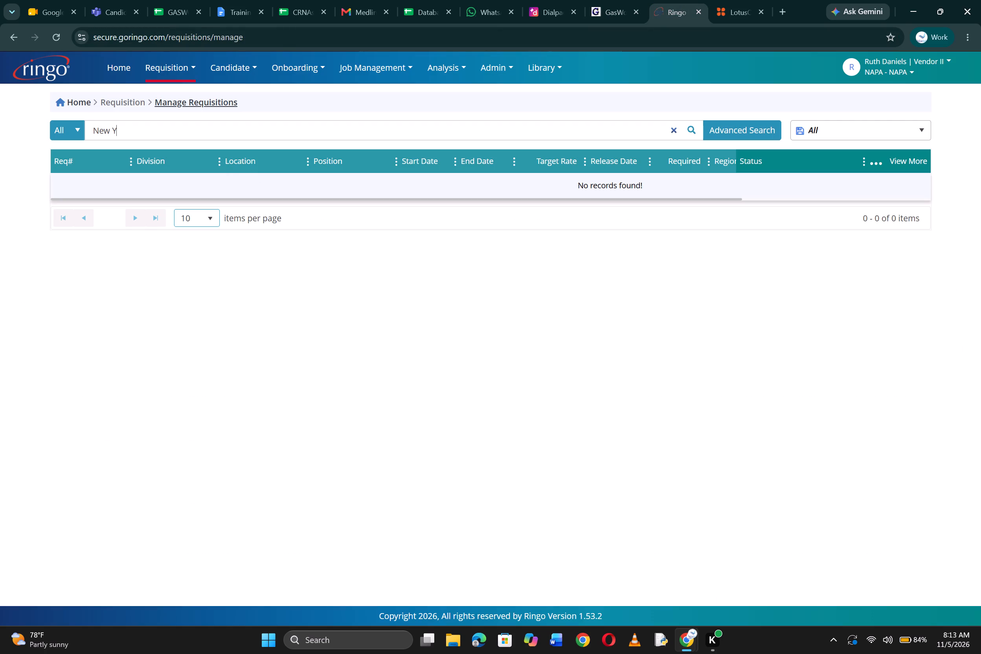
pyautogui.write('ork')
pyautogui.press('space')
pyautogui.click(691, 132)
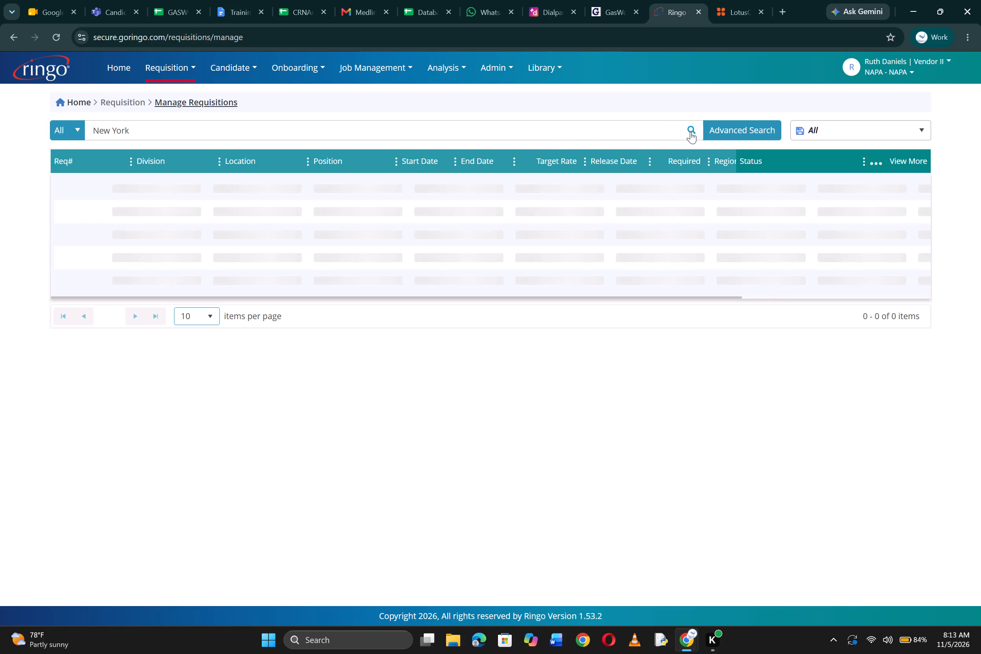
pyautogui.click(691, 132)
# Clear the New York search text on Ringo's Manage Requisitions page.
pyautogui.click(131, 130)
pyautogui.press('BackSpace')
pyautogui.press('BackSpace')
pyautogui.press('BackSpace')
pyautogui.press('BackSpace')
pyautogui.press('BackSpace')
pyautogui.press('BackSpace')
pyautogui.press('BackSpace')
pyautogui.press('BackSpace')
pyautogui.press('BackSpace')
pyautogui.press('BackSpace')
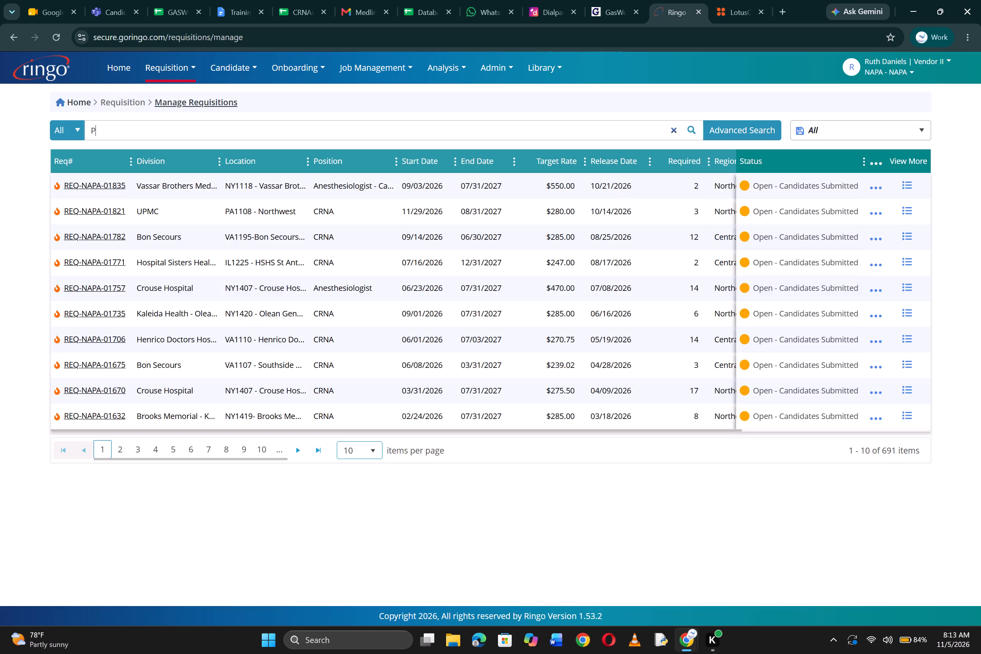
pyautogui.press('BackSpace')
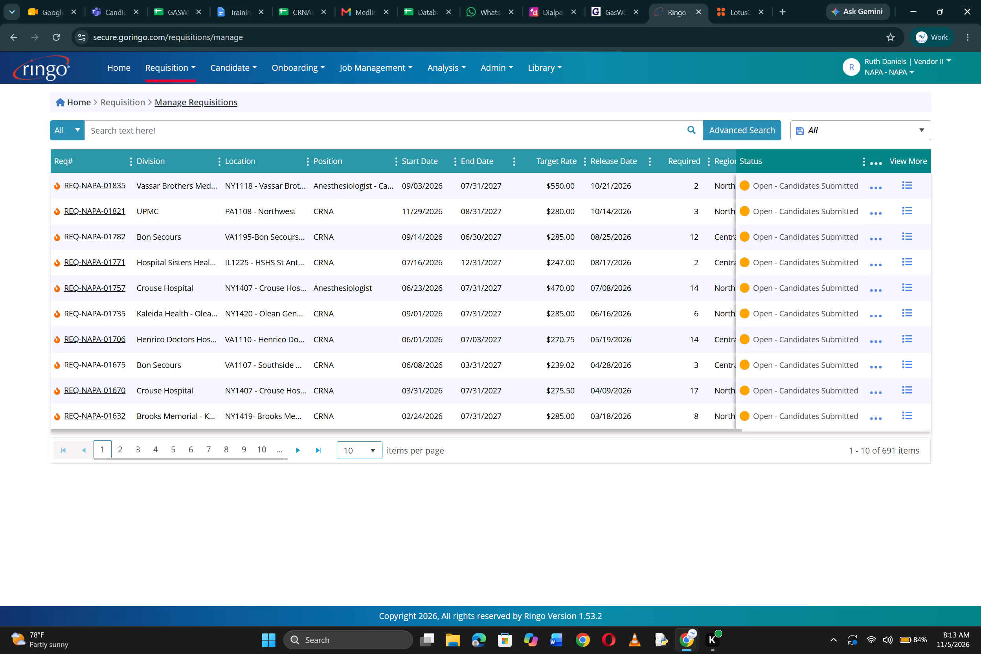
# Open requisition REQ-NAPA-01835 for Vassar Brothers Medical Center and expand its position details.
pyautogui.click(94, 185)
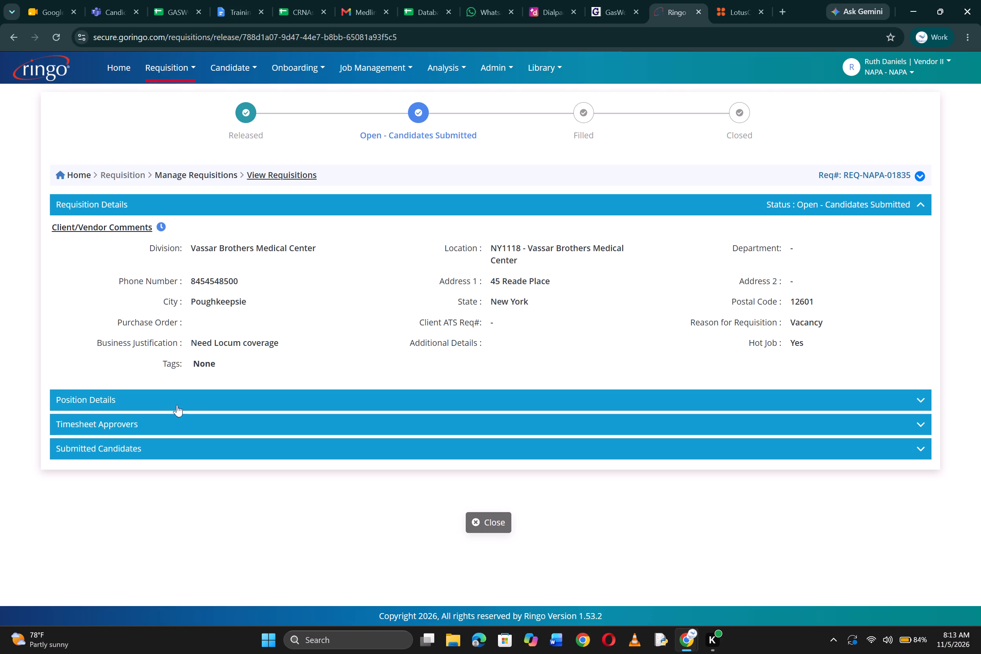
pyautogui.click(192, 402)
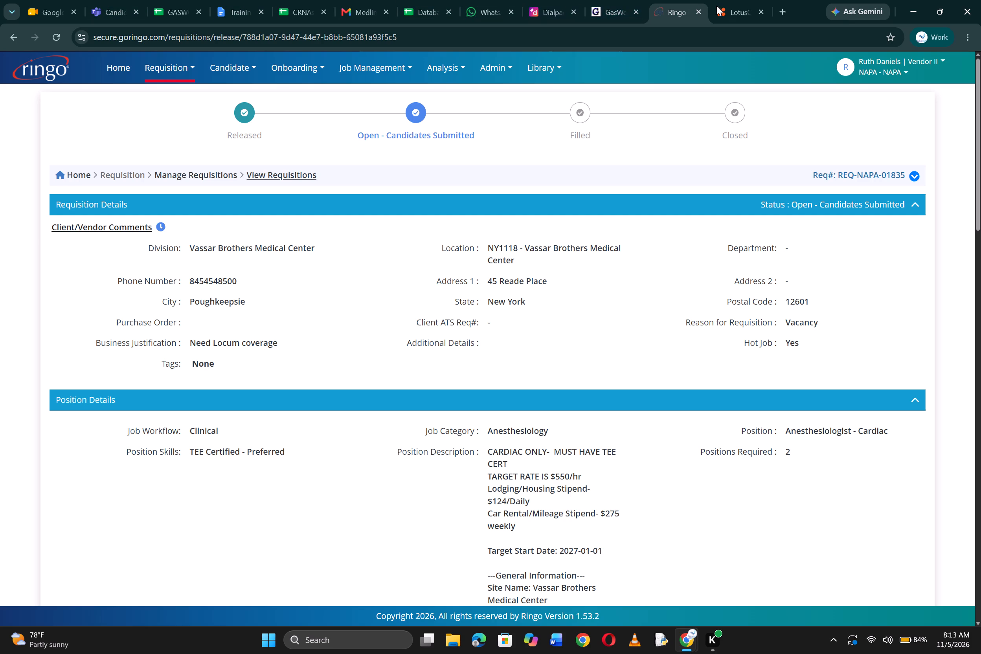
# In GasWork, re-post deleted anesthesiologist post 603232 for Vassar Brothers Medical Center, Poughkeepsie, with its existing details and submit it.
pyautogui.click(608, 1)
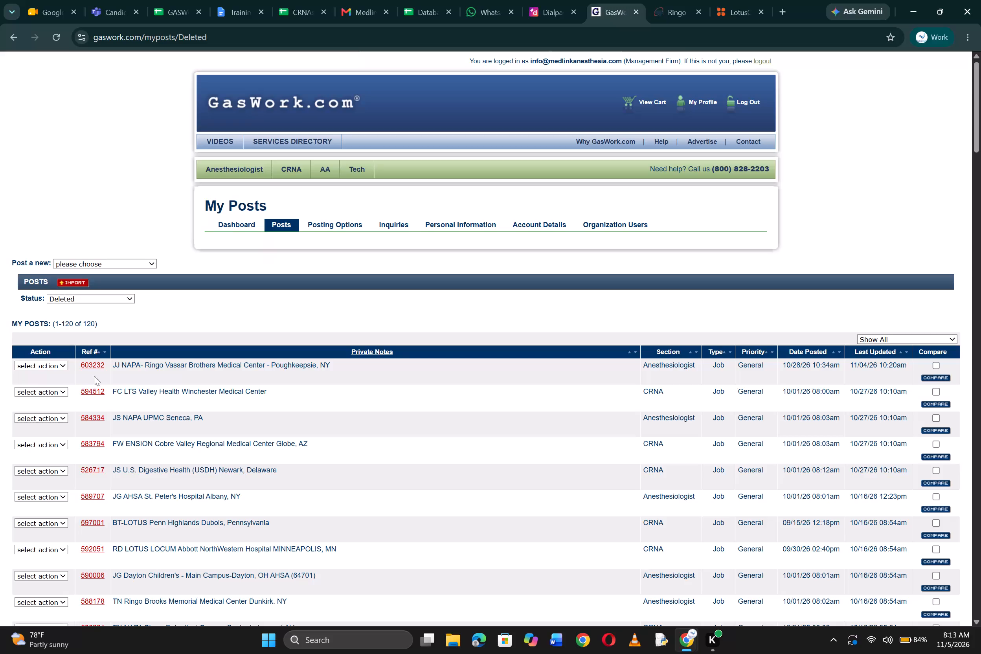
pyautogui.click(61, 365)
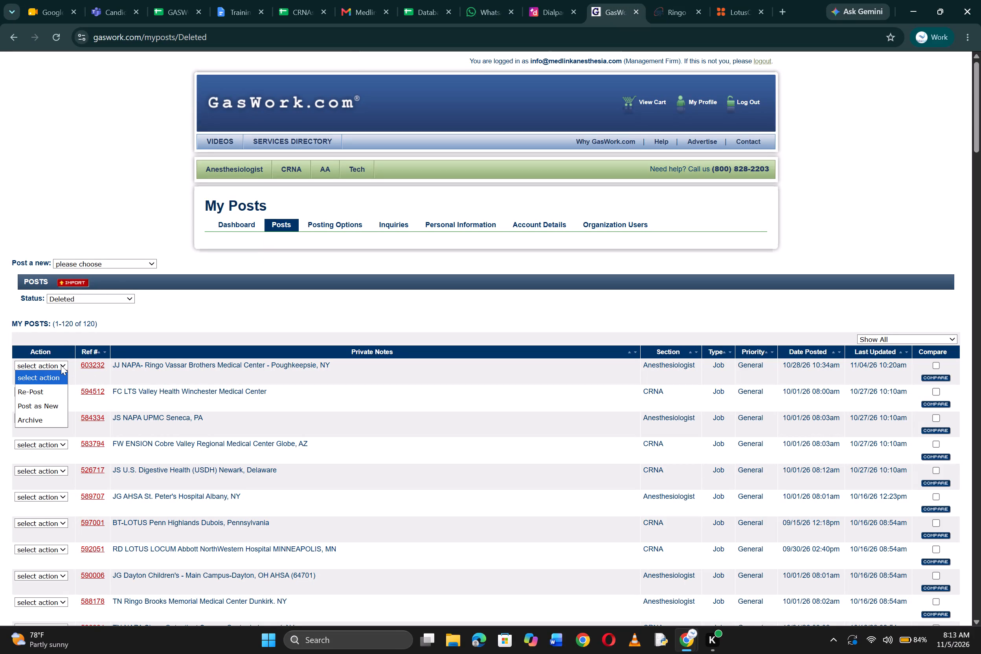
pyautogui.click(38, 394)
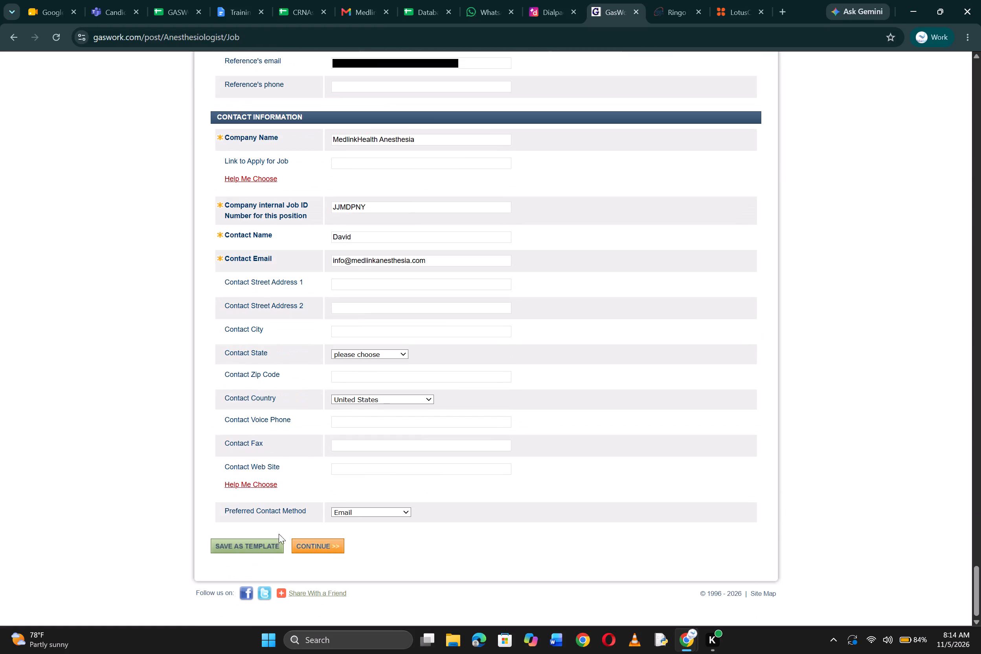
pyautogui.click(313, 546)
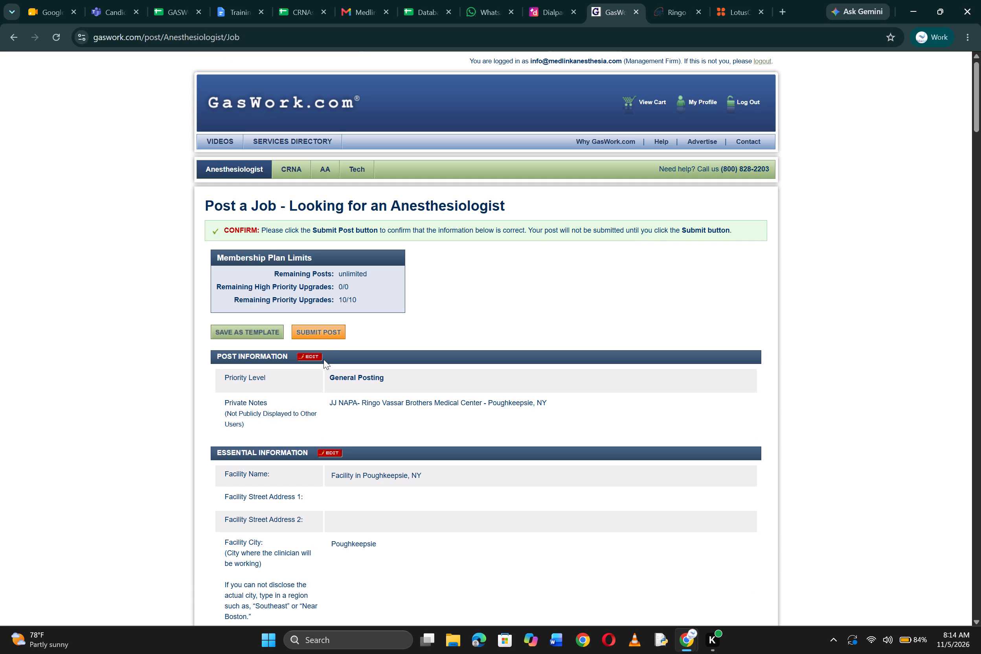
pyautogui.click(326, 336)
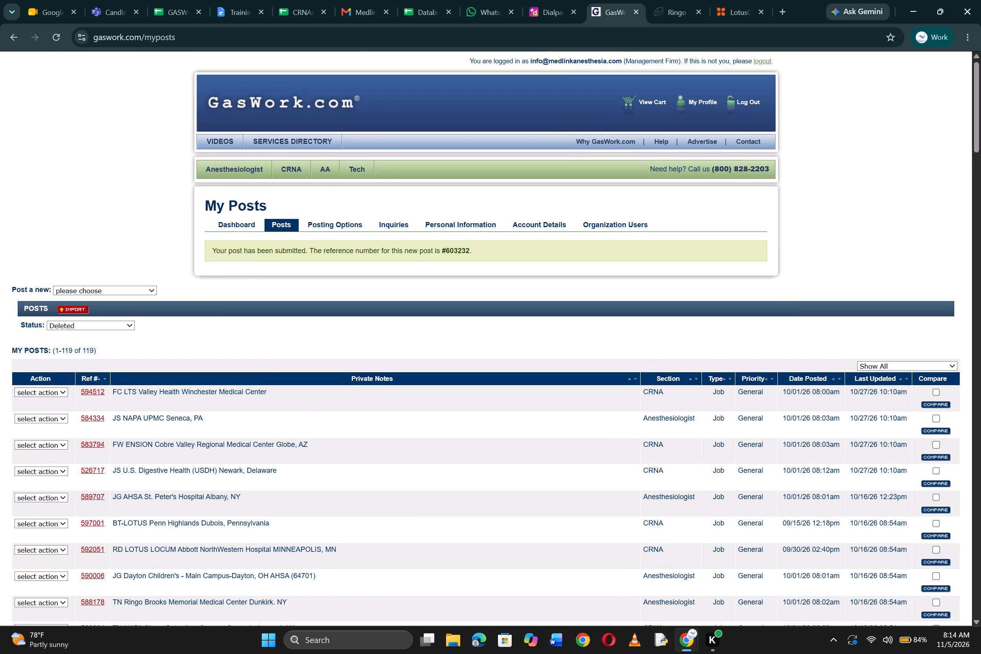
# Show the GasWork posts with status Live.
pyautogui.click(129, 325)
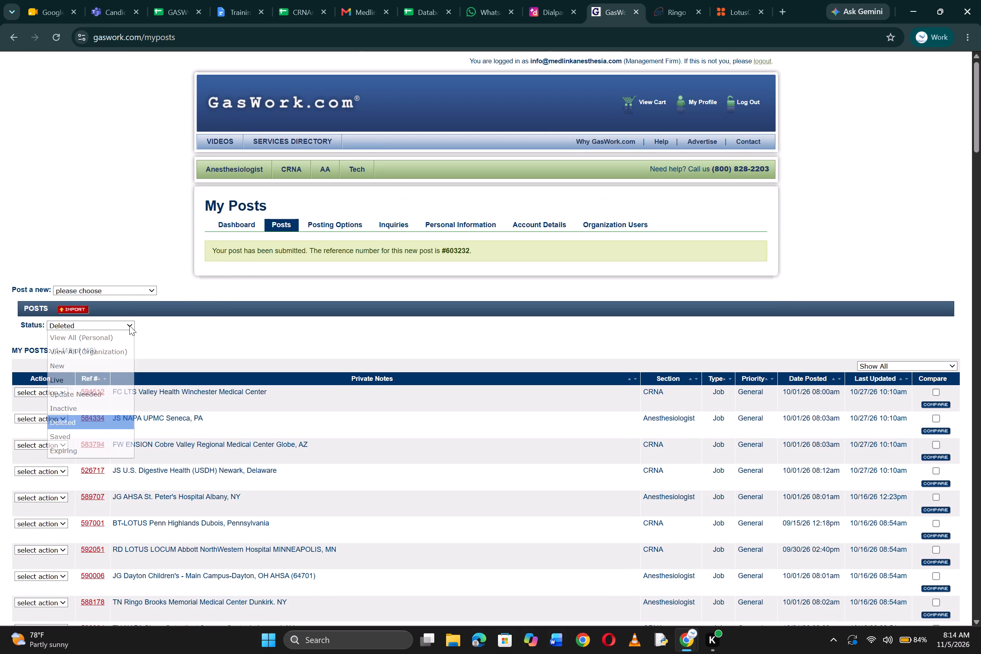
pyautogui.click(60, 384)
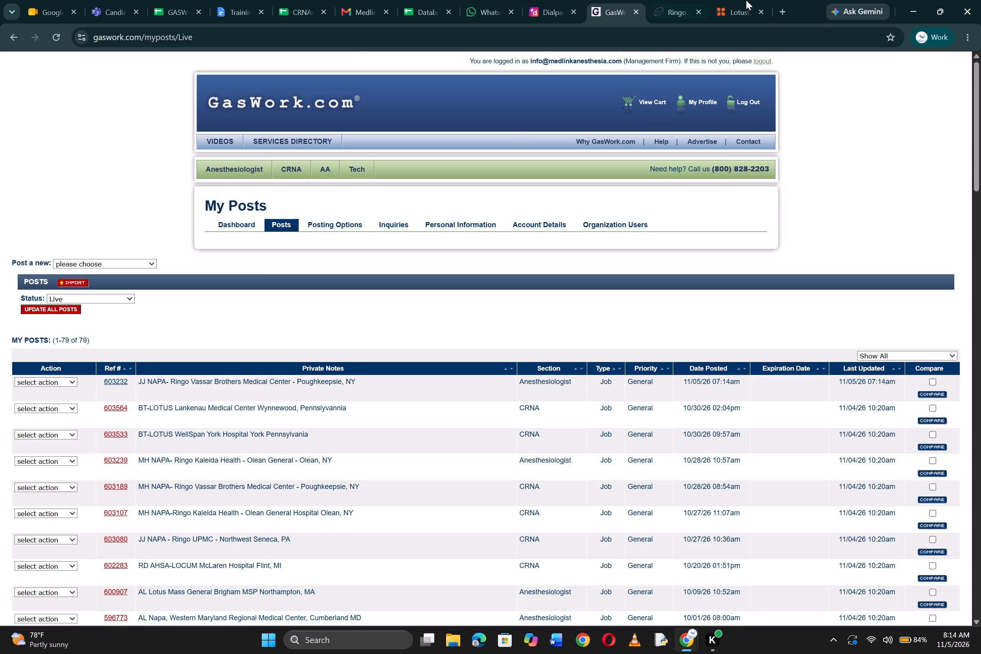
# Switch to Ringo, return to the Manage Requisitions list and search it for Virginia.
pyautogui.click(675, 6)
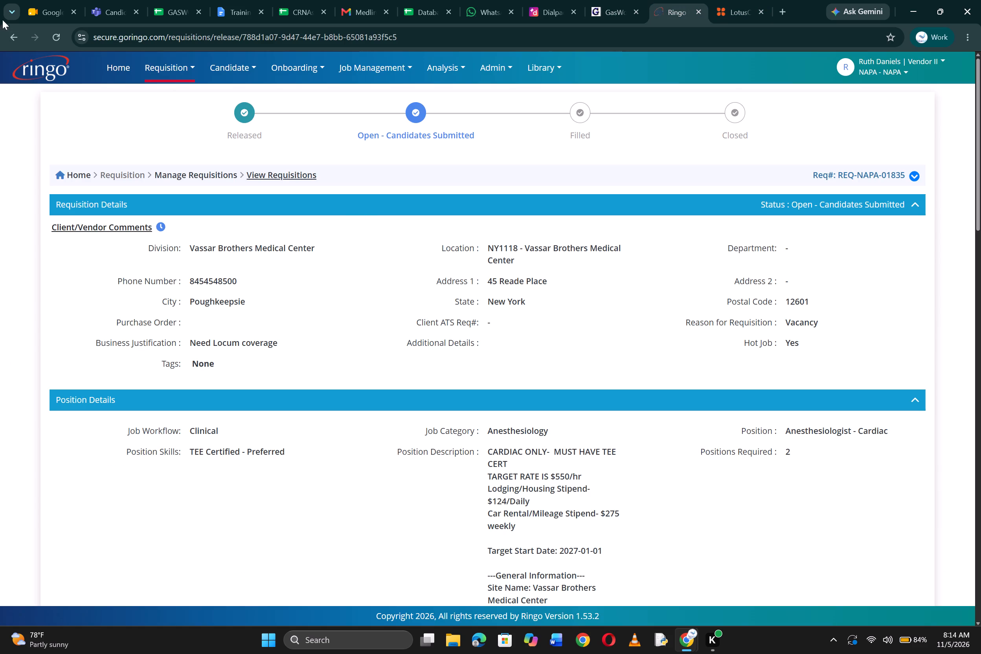
pyautogui.click(9, 39)
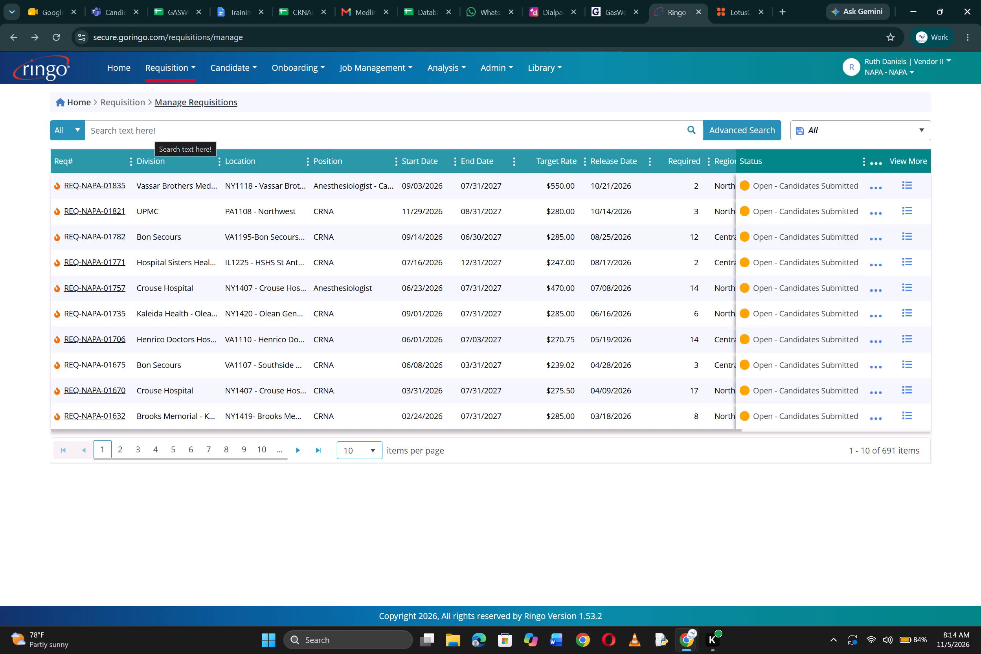
pyautogui.click(130, 132)
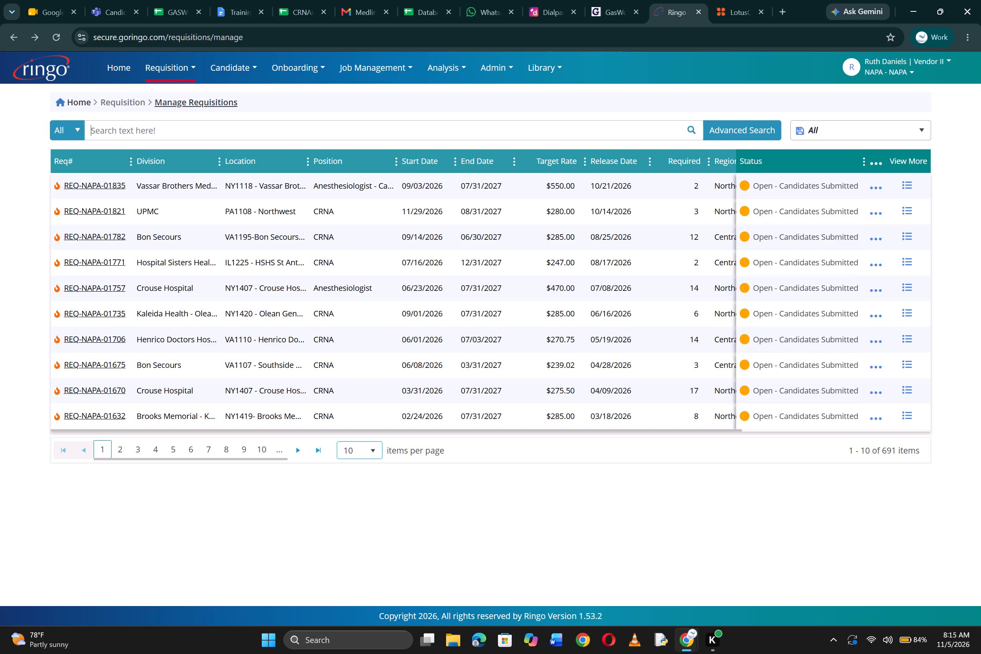
pyautogui.press('v')
pyautogui.write('irginia')
pyautogui.press('space')
pyautogui.click(694, 127)
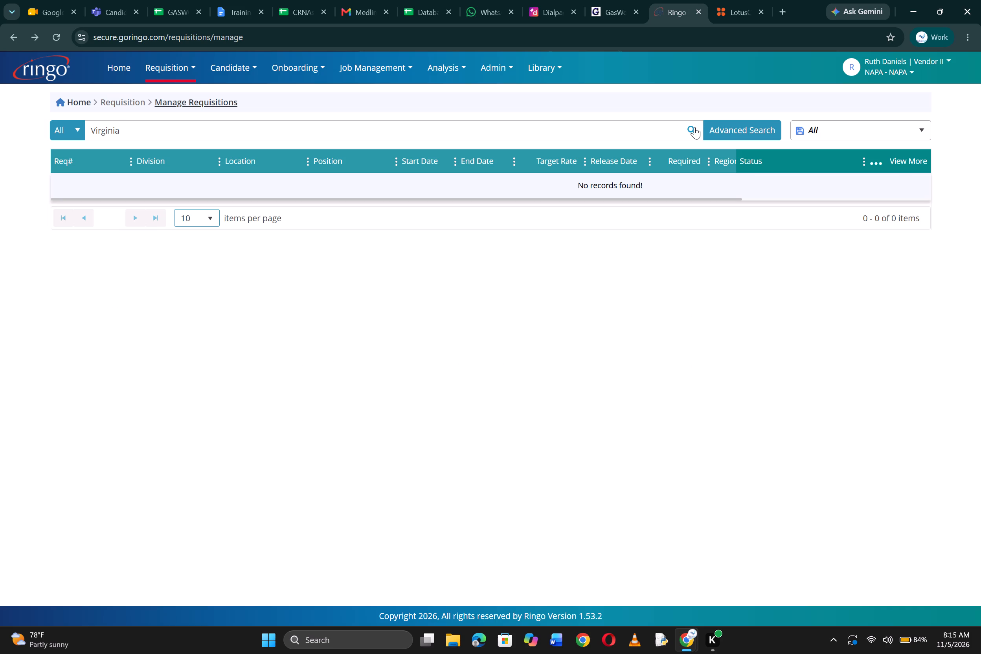
pyautogui.click(694, 127)
# Clear the Virginia search text and reload the Manage Requisitions page.
pyautogui.click(53, 37)
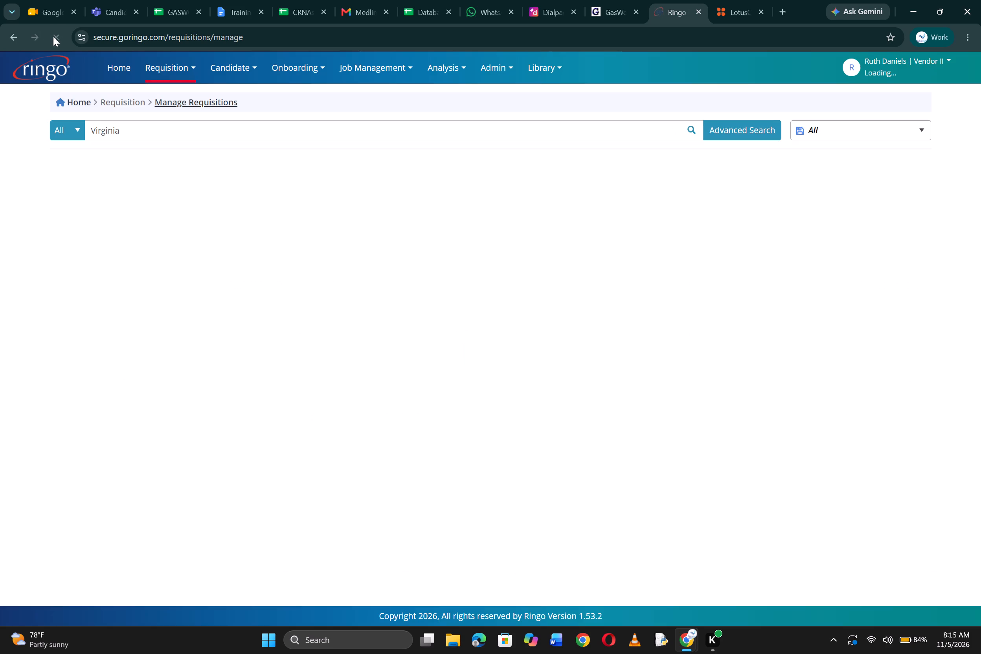
pyautogui.click(123, 128)
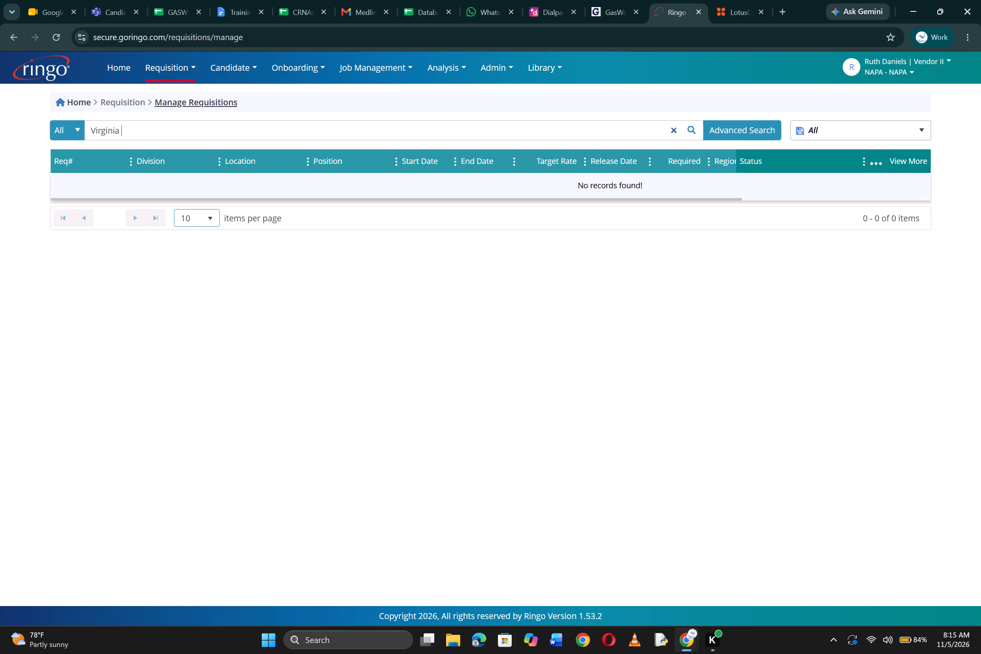
pyautogui.press('BackSpace')
pyautogui.press('BackSpace')
pyautogui.press('BackSpace')
pyautogui.press('BackSpace')
pyautogui.press('BackSpace')
pyautogui.press('BackSpace')
pyautogui.press('BackSpace')
pyautogui.press('BackSpace')
pyautogui.press('BackSpace')
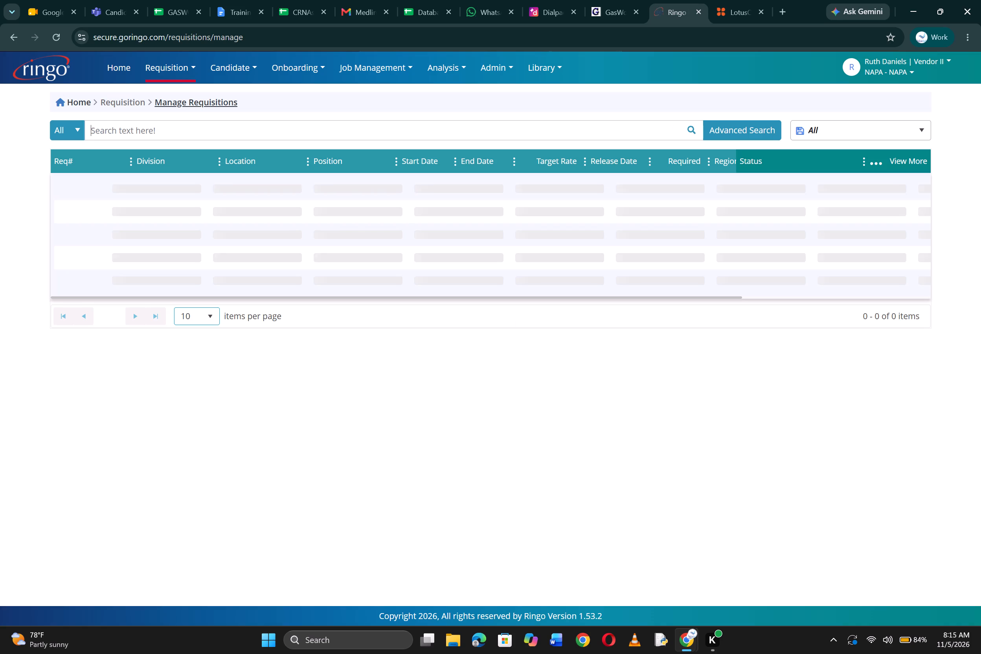
pyautogui.click(54, 35)
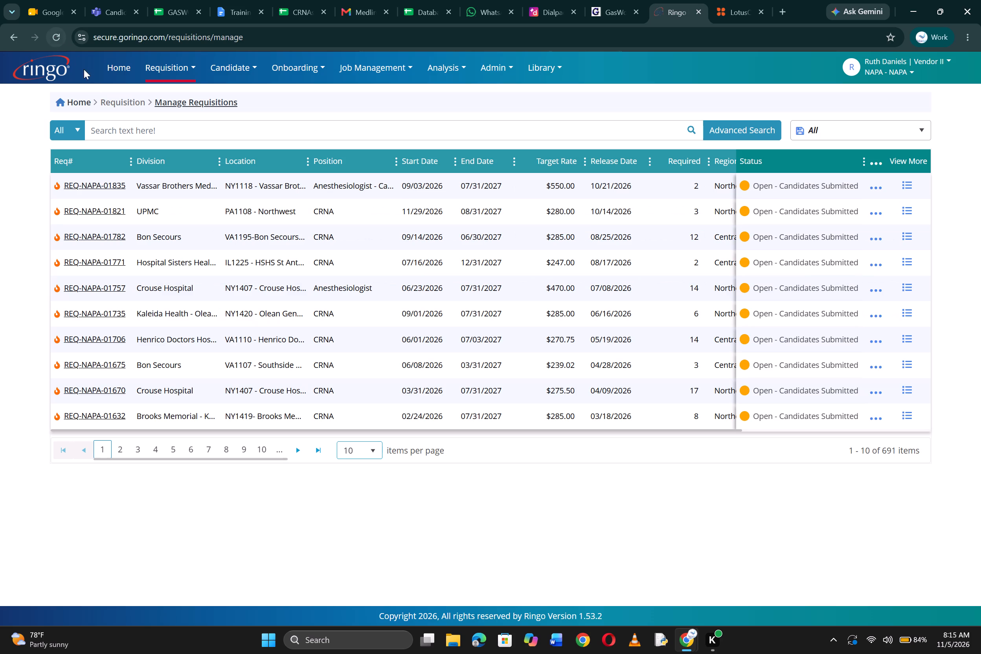
# Search the Manage Requisitions list for Poughkeepsie, running the search again to refresh the results.
pyautogui.click(103, 133)
pyautogui.write('ough')
pyautogui.write('kee')
pyautogui.write('psie')
pyautogui.press('space')
pyautogui.click(692, 131)
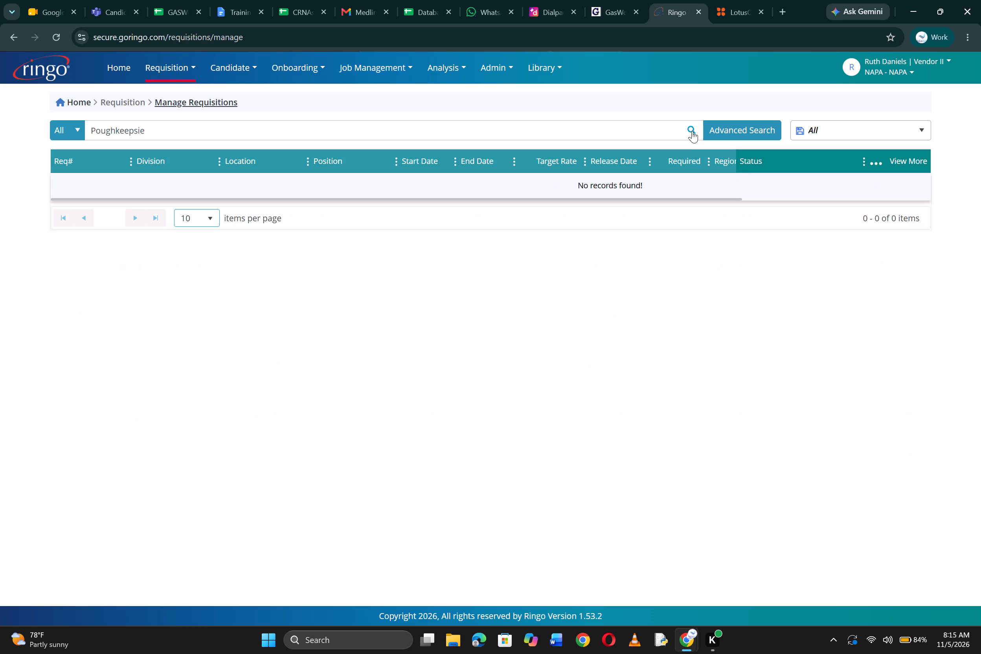
pyautogui.click(692, 131)
pyautogui.click(690, 133)
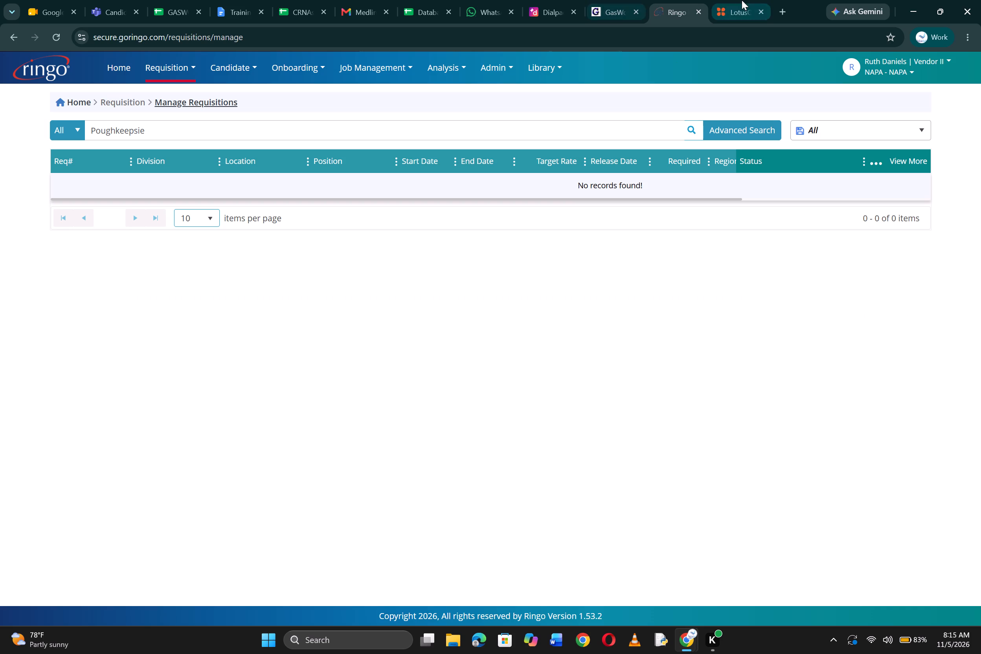
# Switch to GasWork to view the live posts.
pyautogui.click(608, 4)
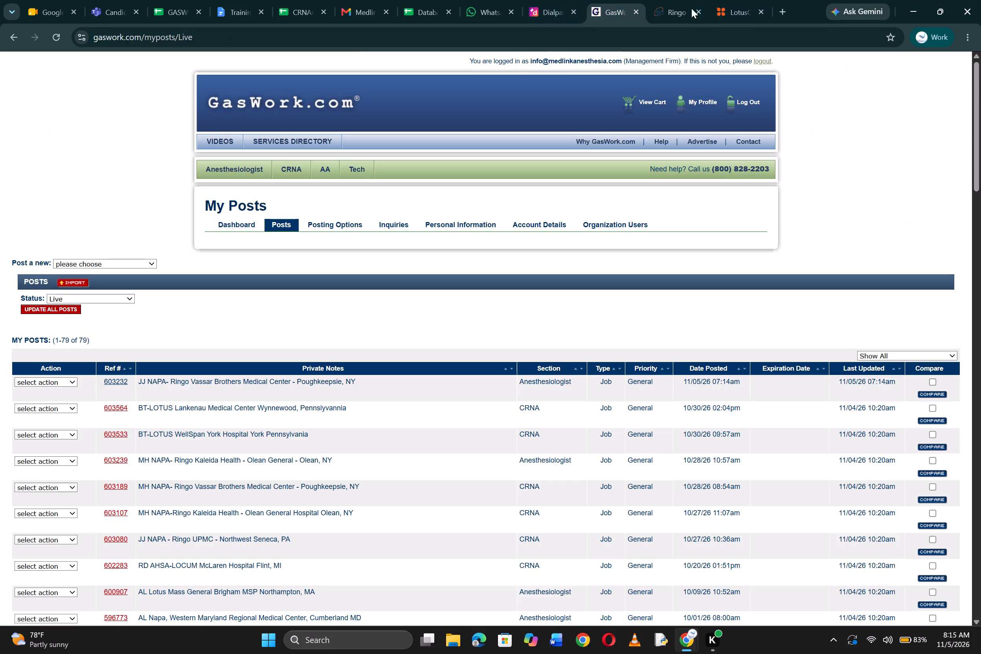
# Open a new browser tab and search Google for "ahsa vms login".
pyautogui.click(783, 11)
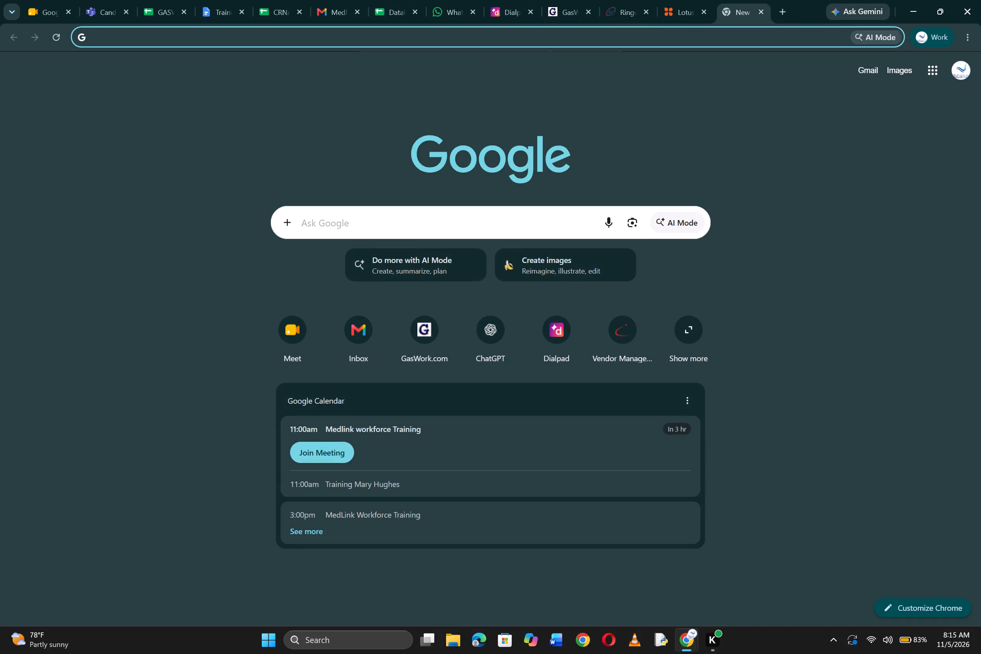
pyautogui.click(419, 36)
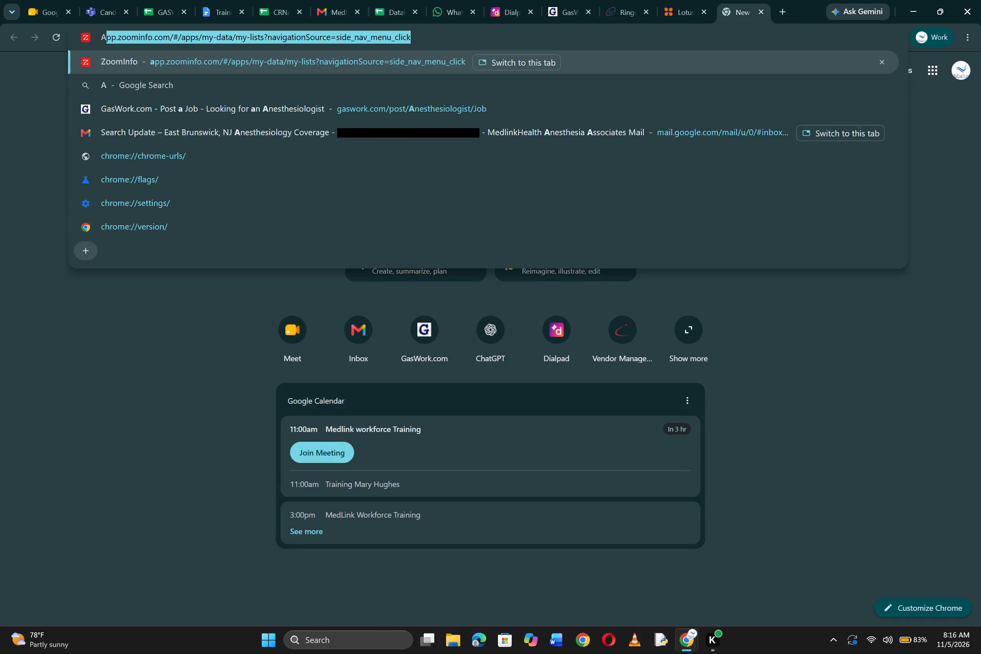
pyautogui.write('HSA')
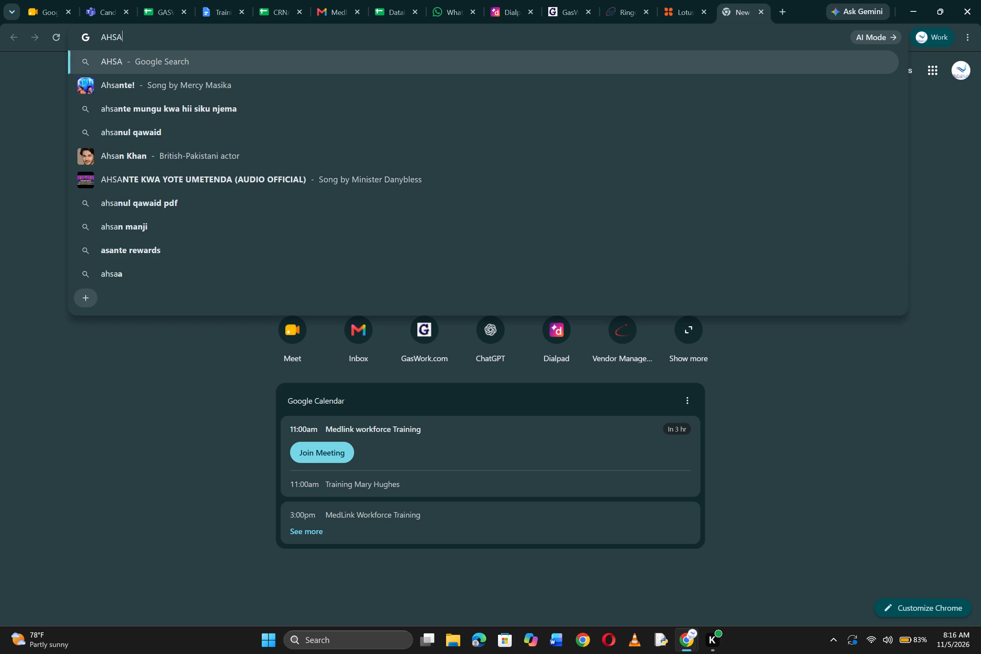
pyautogui.press('space')
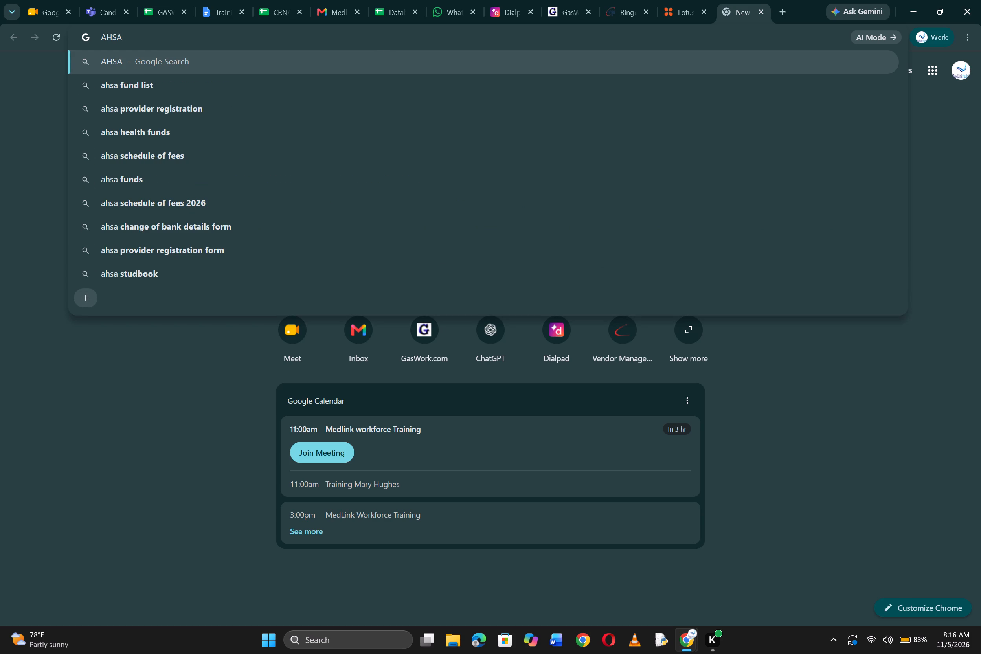
pyautogui.write('VMS')
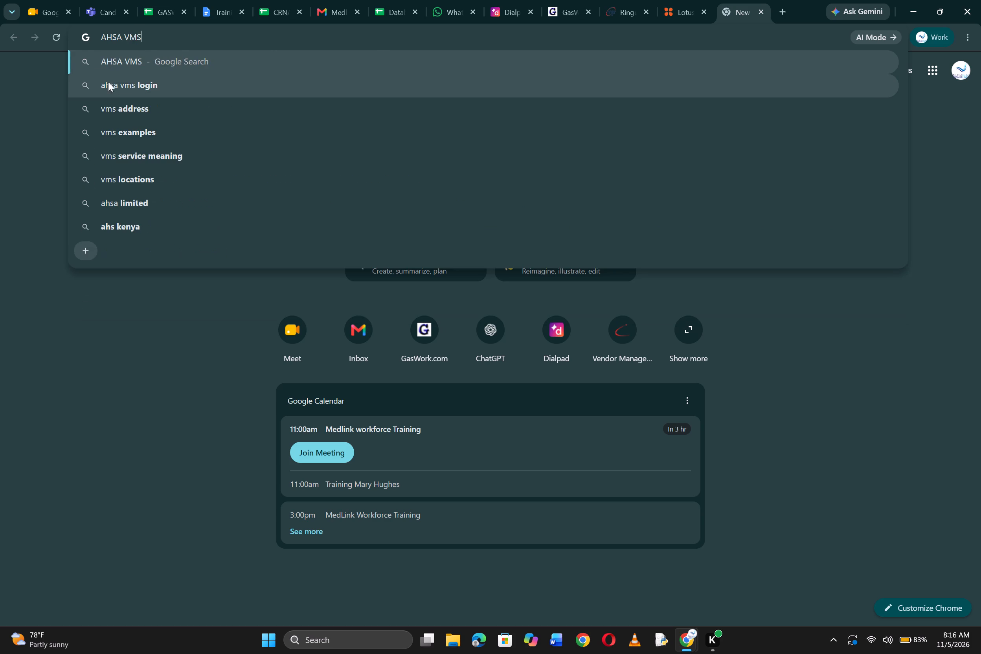
pyautogui.click(129, 83)
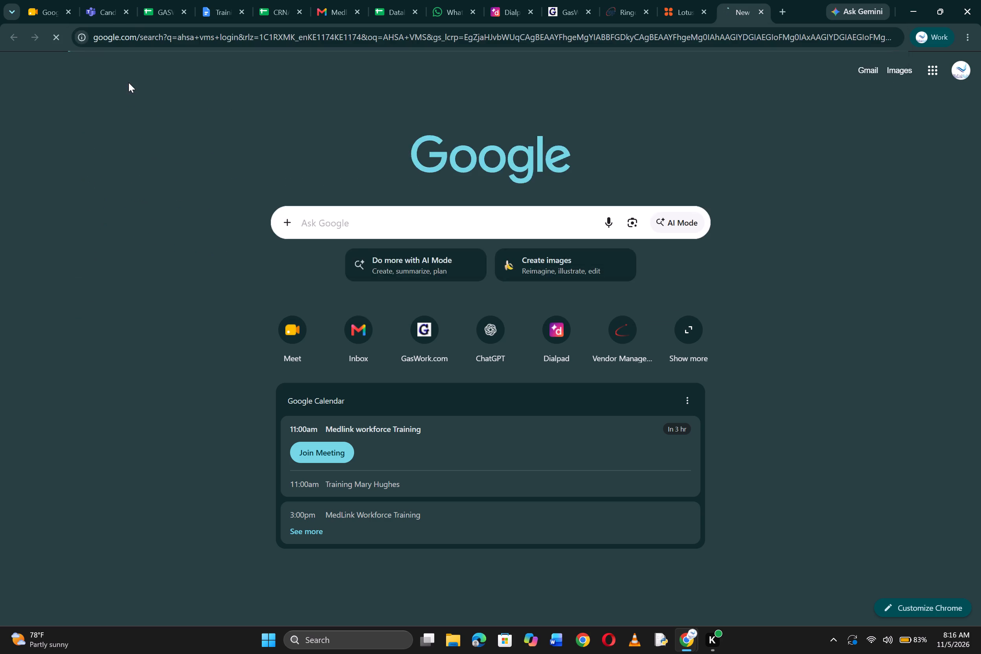